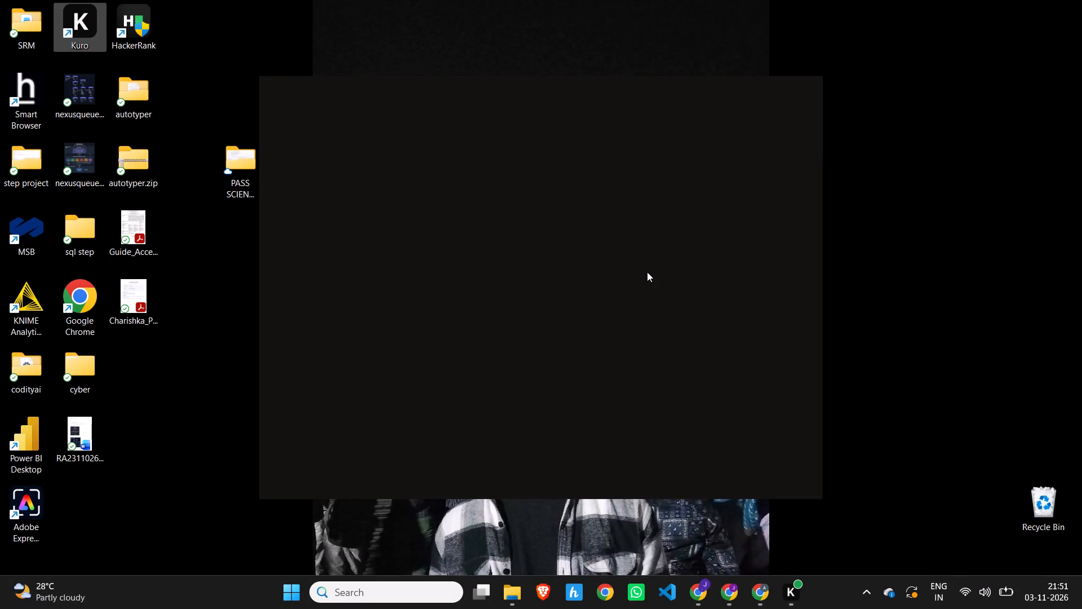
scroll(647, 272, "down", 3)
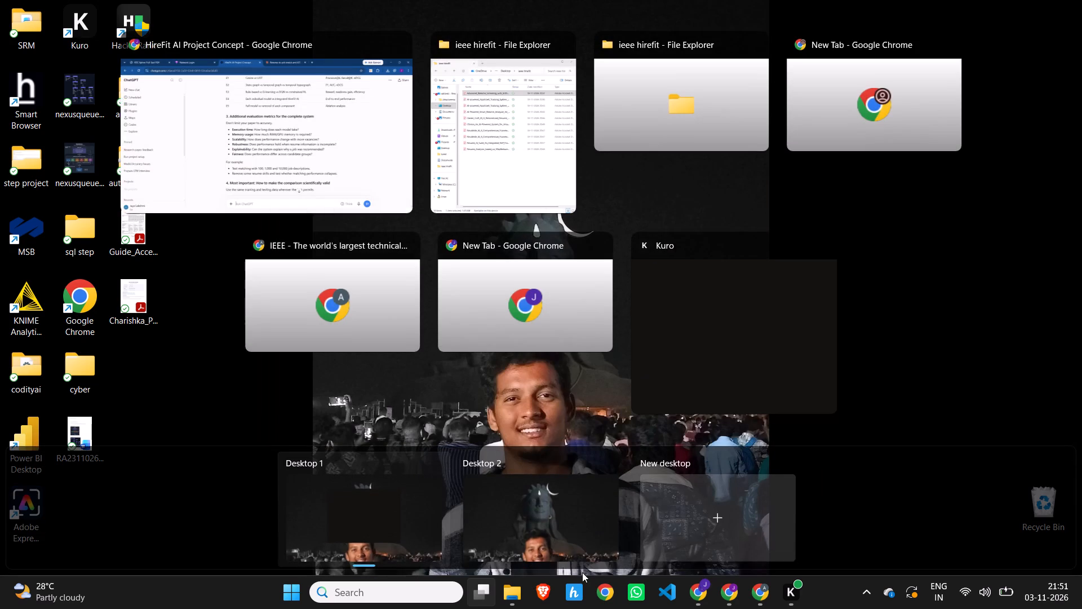
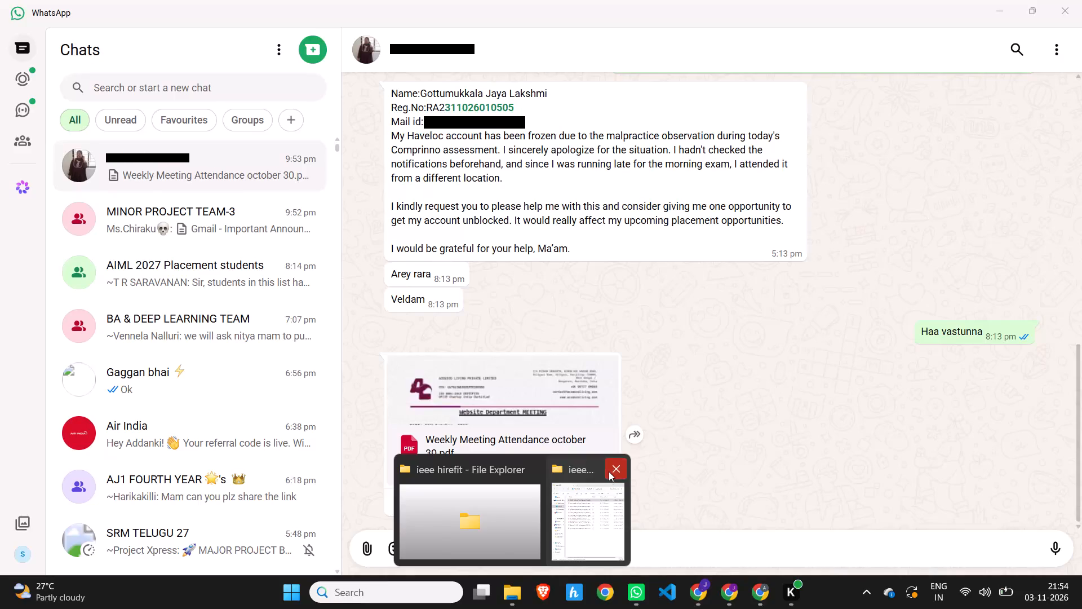
Switch to the File Explorer window showing ieee hirefit and go to the Desktop folder.
left_click(498, 544)
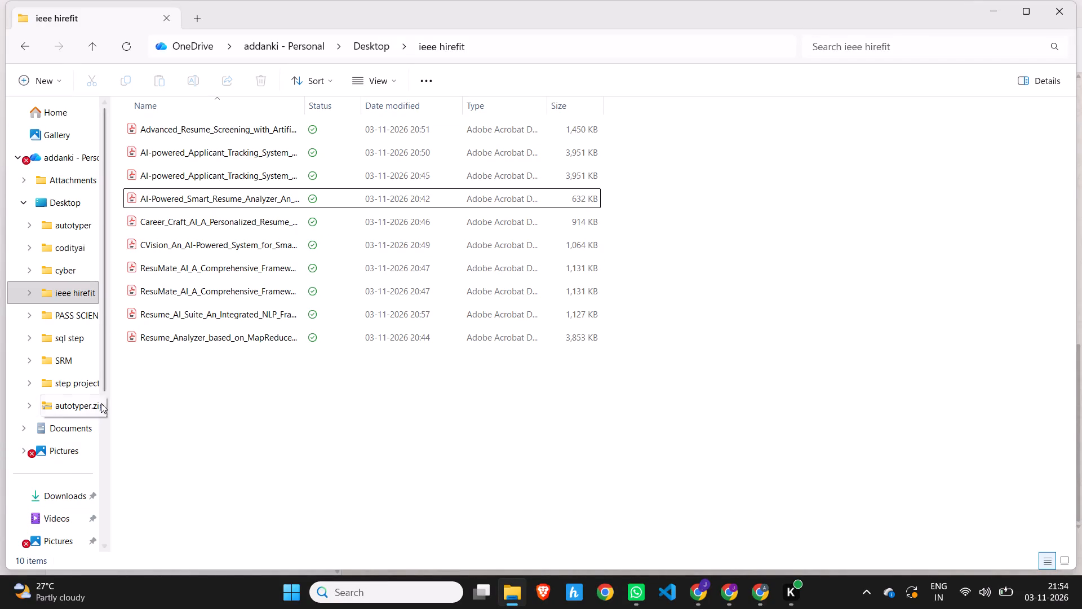
scroll(67, 338, "up", 3)
left_click(66, 200)
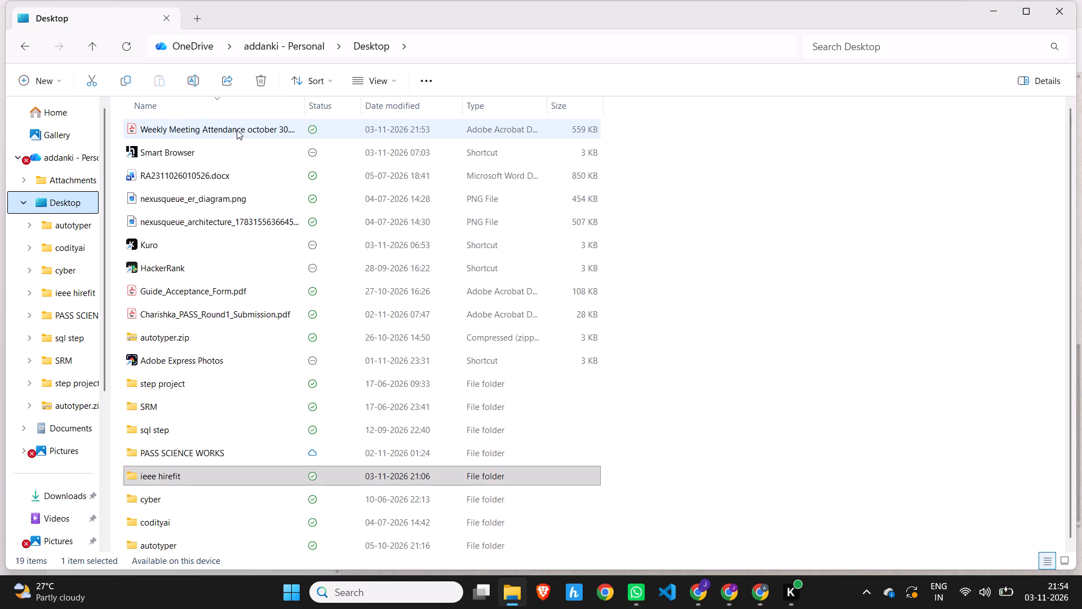
Bring up the full app chooser for opening the PDF "Weekly Meeting Attendance october 30" with another app.
left_click(237, 129)
right_click(237, 129)
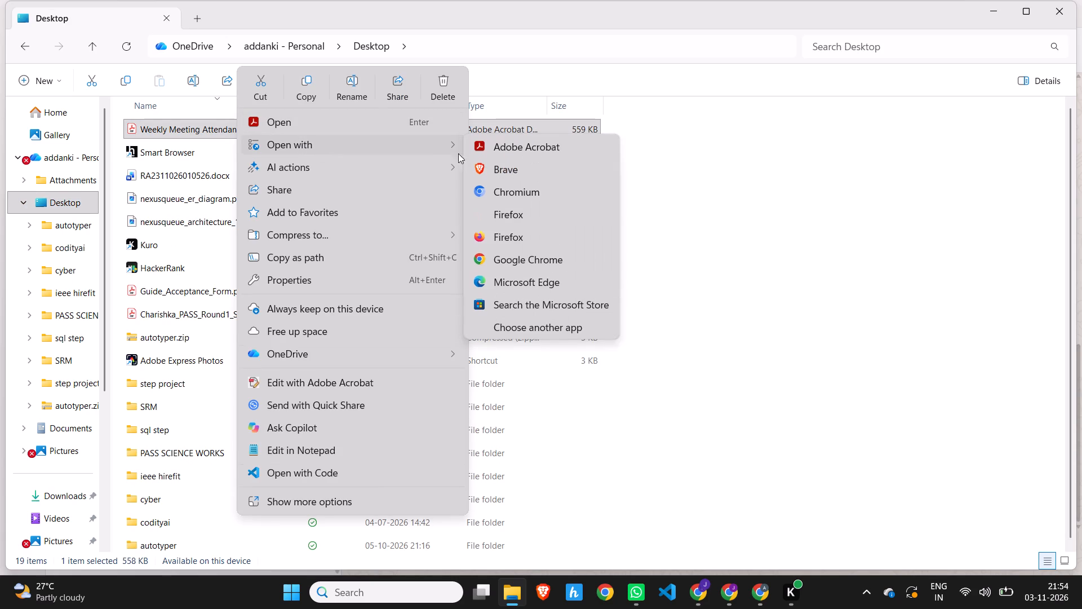
left_click(513, 325)
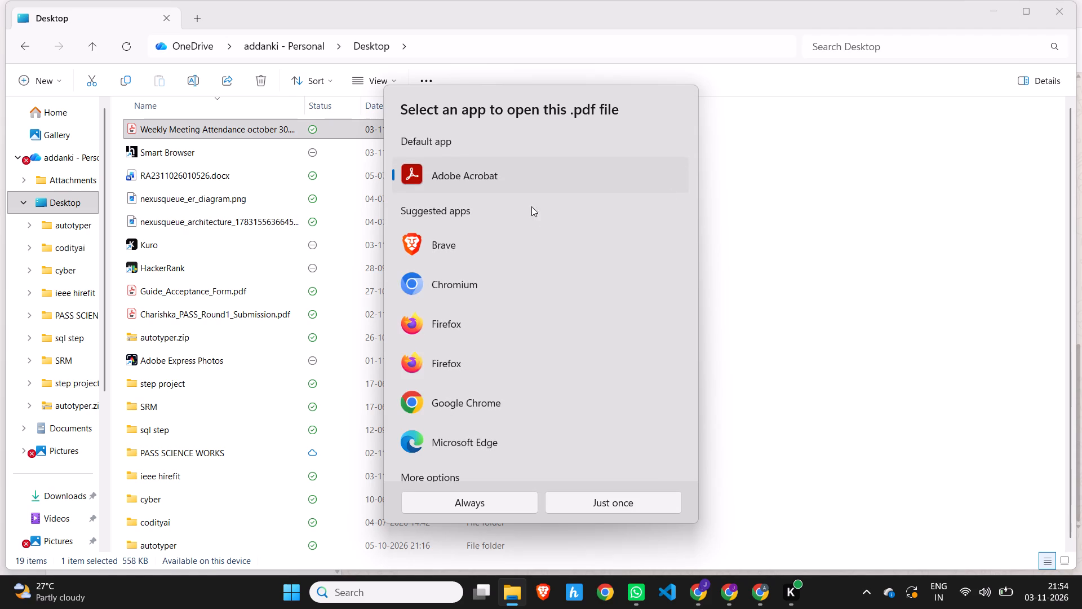
Open the "Weekly Meeting Attendance october 30" PDF in Word just once and look over its attendance table.
scroll(503, 335, "down", 6)
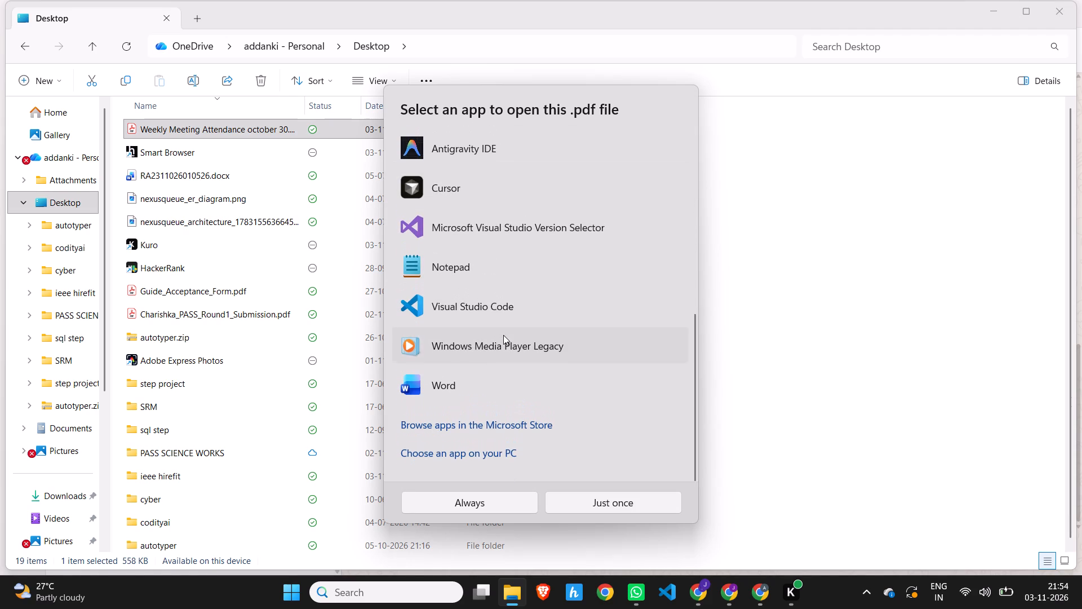
left_click(475, 386)
left_click(573, 506)
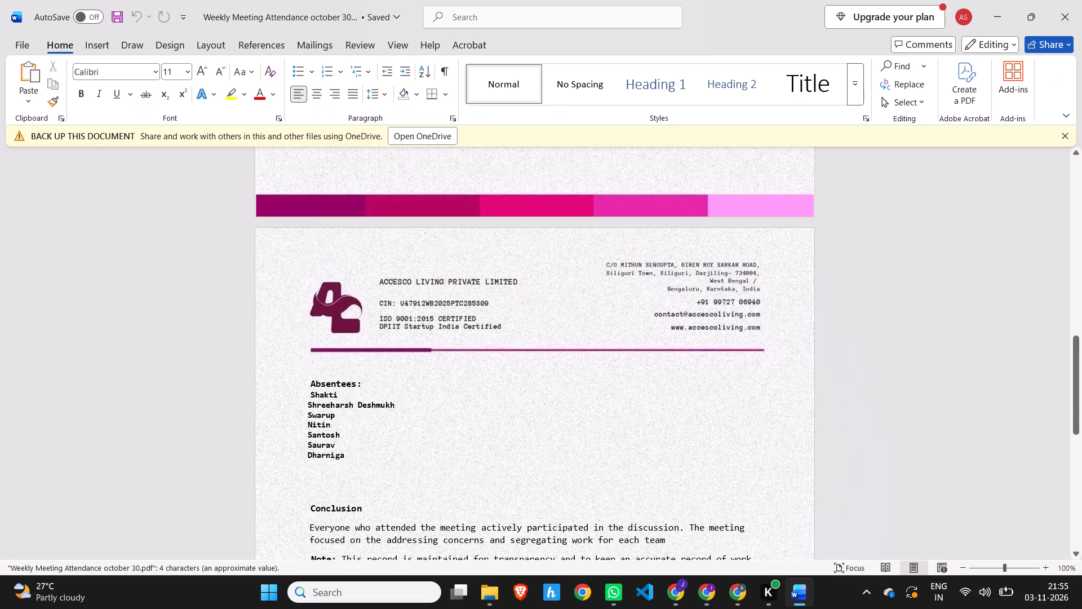
scroll(569, 373, "down", 2)
scroll(569, 373, "up", 4)
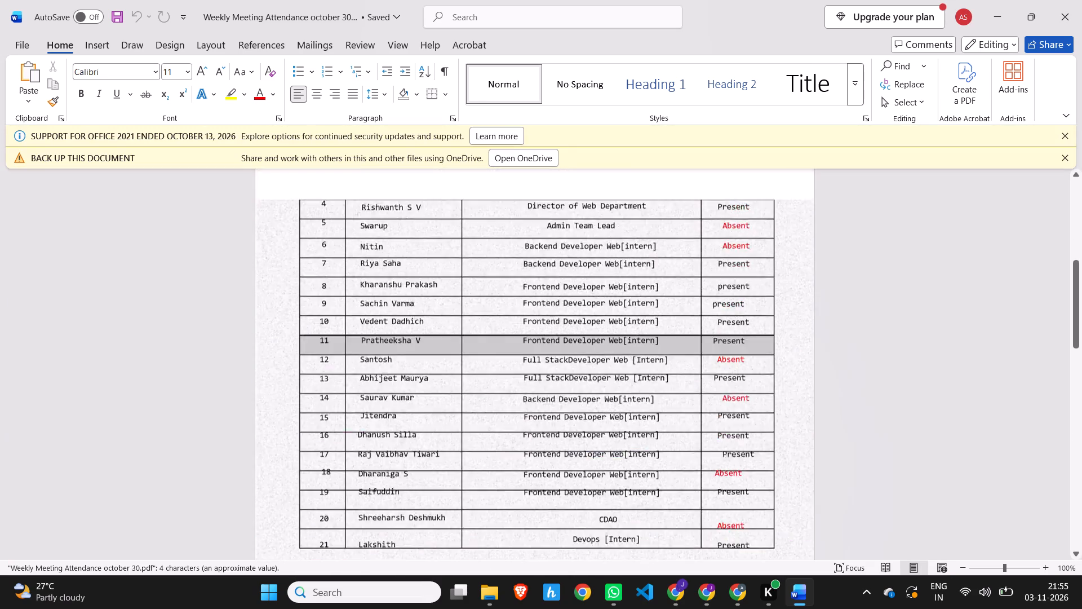
scroll(569, 373, "up", 3)
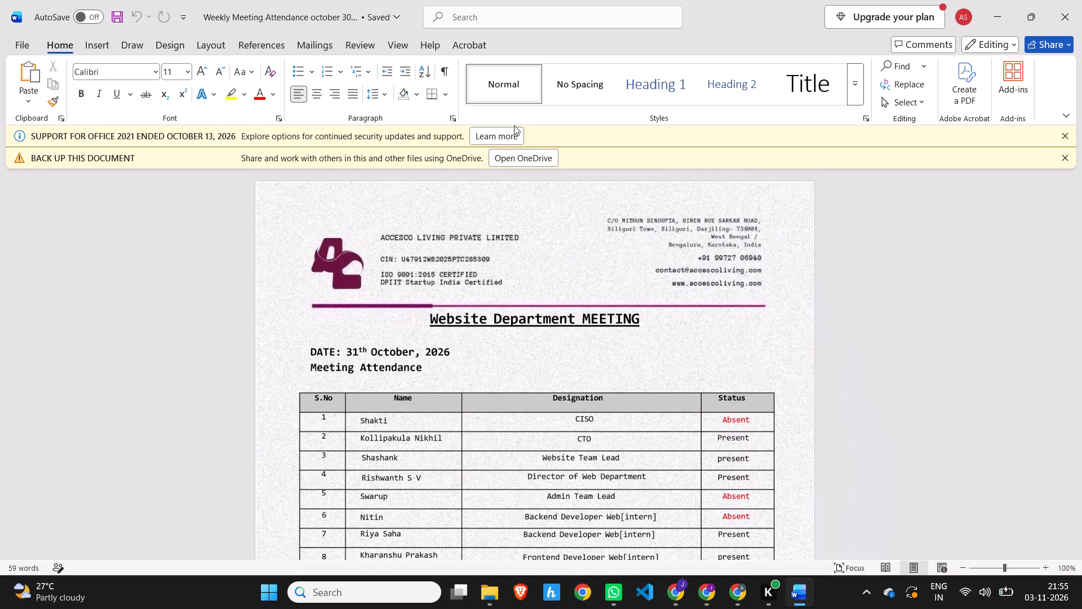
left_click(582, 426)
left_click(584, 420)
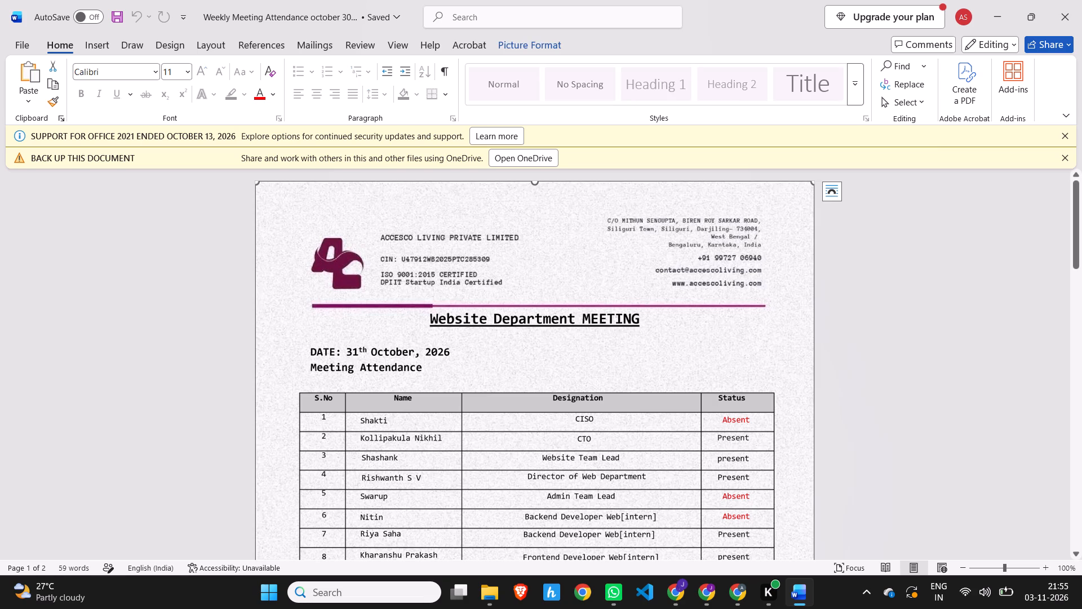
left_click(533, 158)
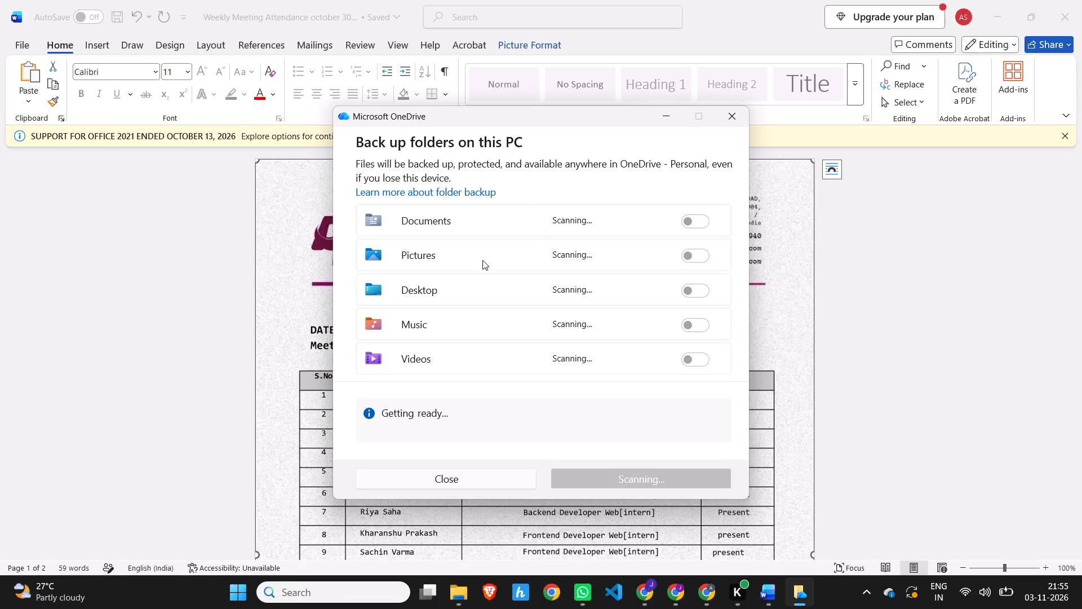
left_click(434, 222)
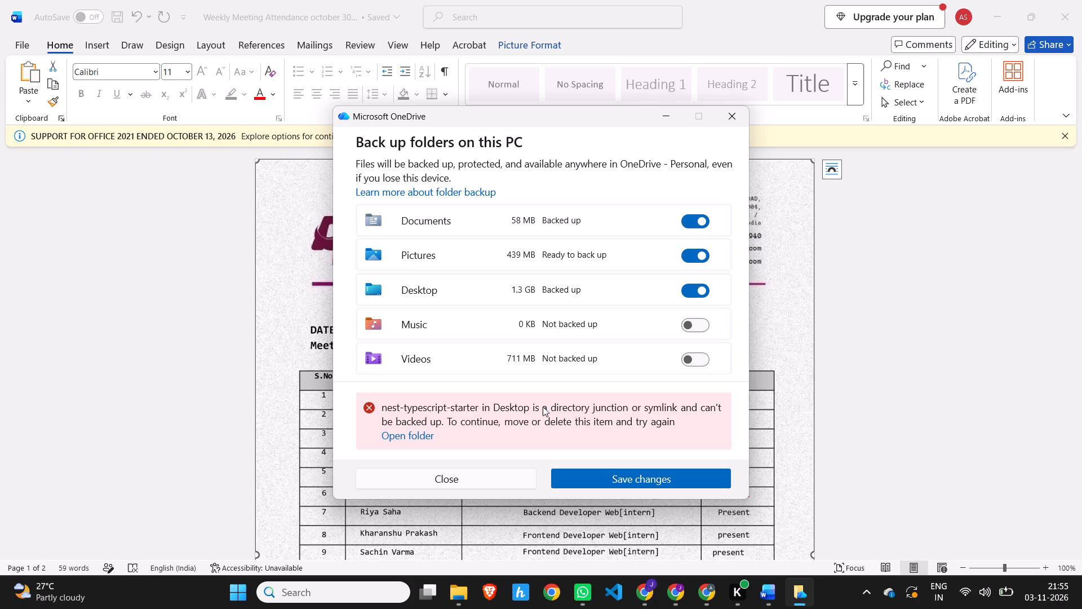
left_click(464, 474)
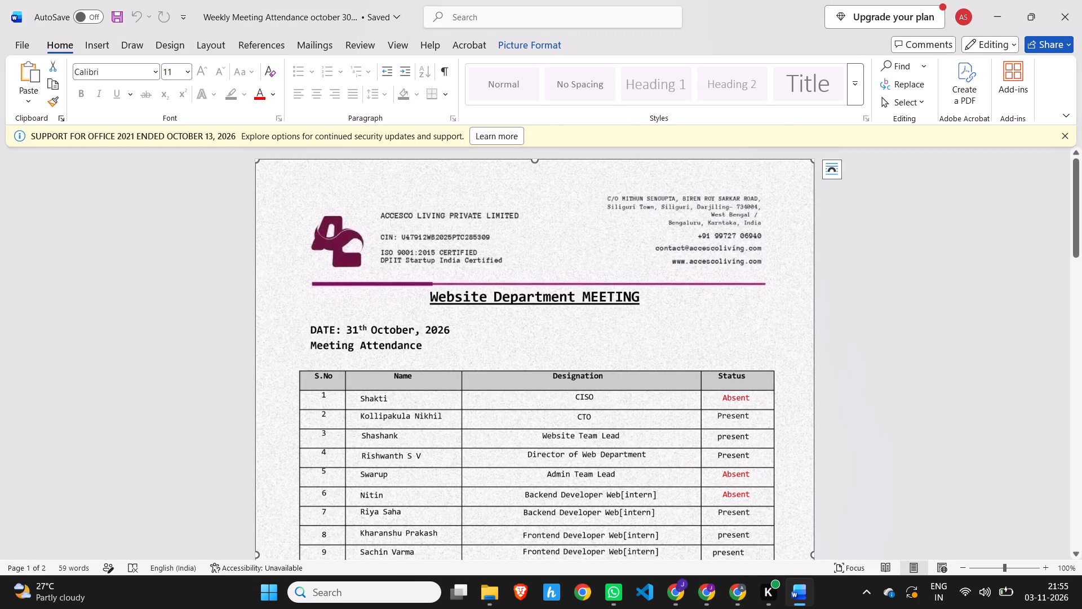
Examine both pages of the meeting attendance document, from the attendance table to the conclusion and signature, and close it.
left_click(386, 401)
scroll(493, 416, "down", 8)
scroll(493, 416, "up", 5)
scroll(716, 353, "down", 14, "ctrl")
scroll(716, 353, "down", 7)
left_click(988, 275)
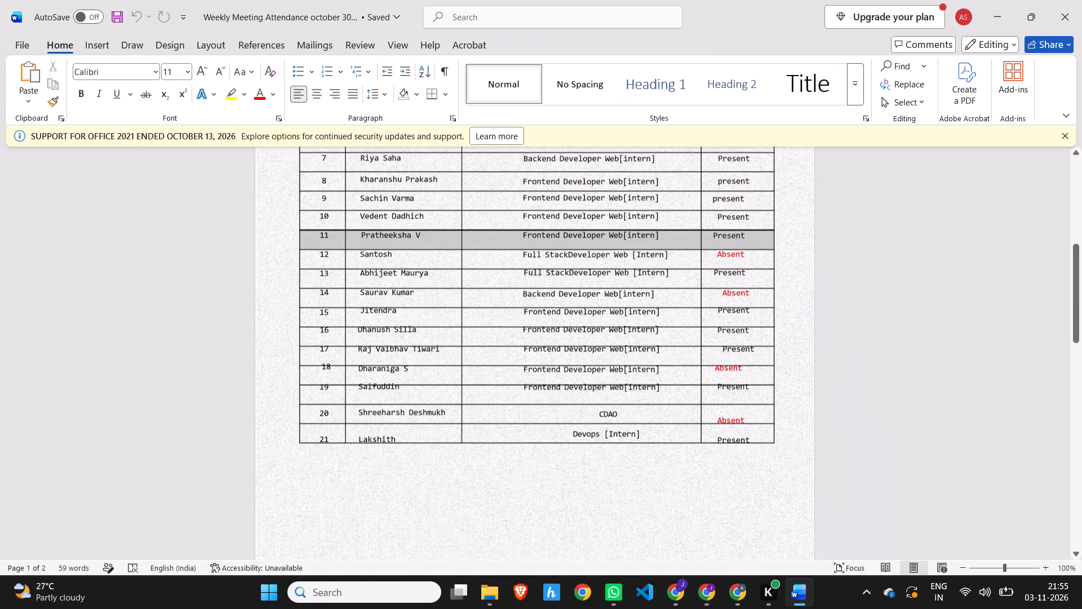
scroll(923, 378, "down", 7)
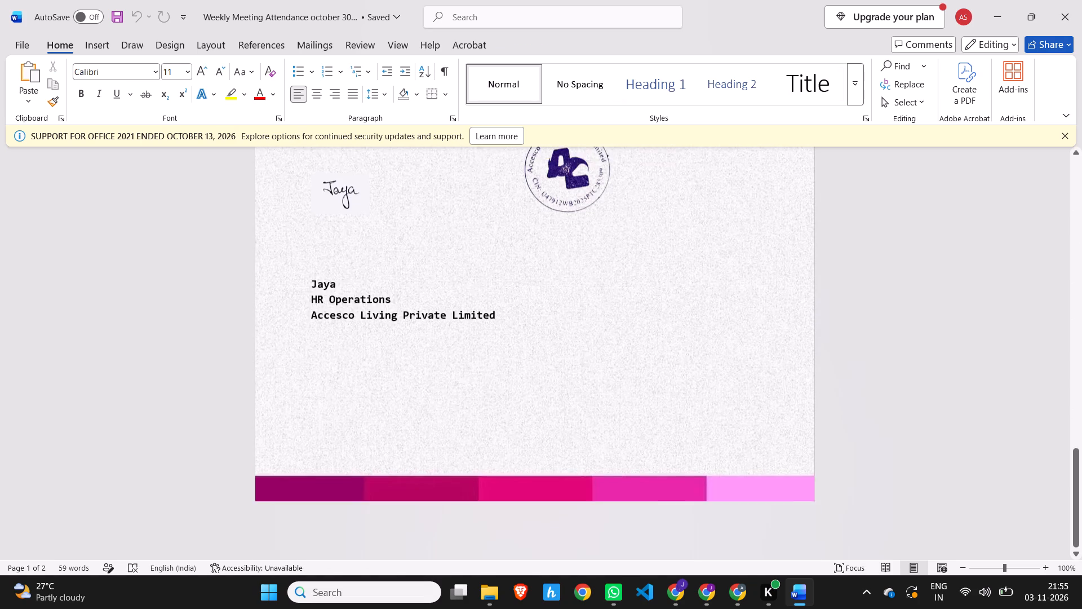
scroll(923, 378, "down", 5)
scroll(923, 378, "up", 2)
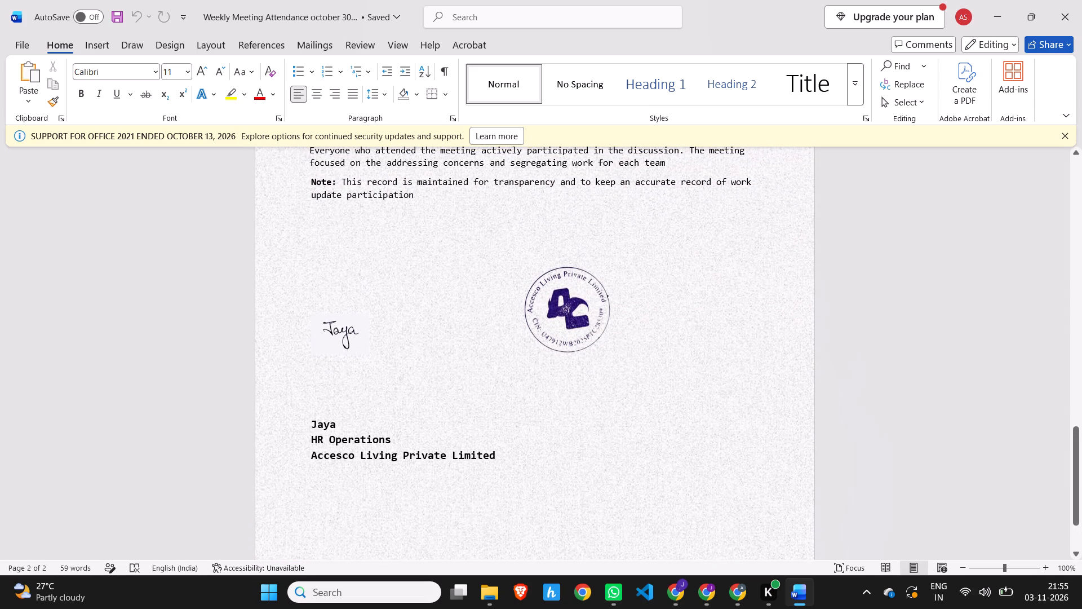
scroll(923, 378, "up", 6)
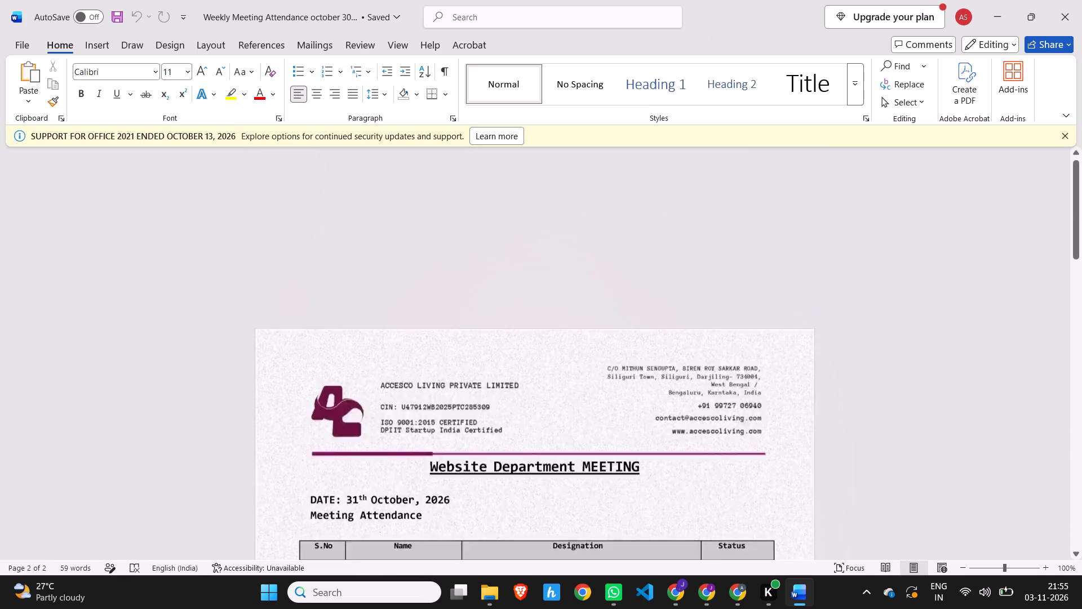
scroll(923, 378, "up", 3)
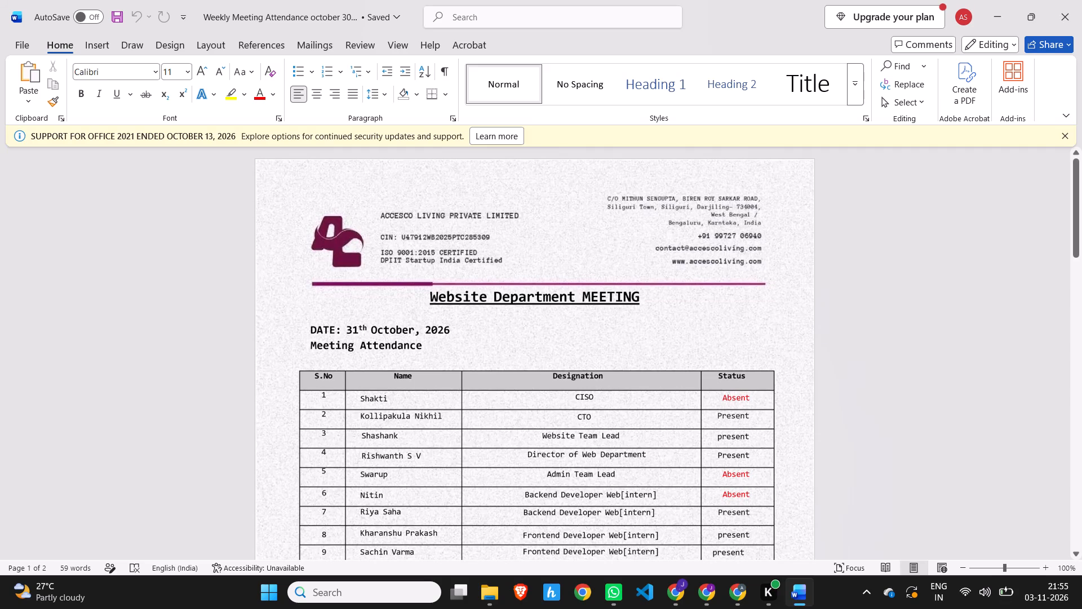
left_click(580, 294)
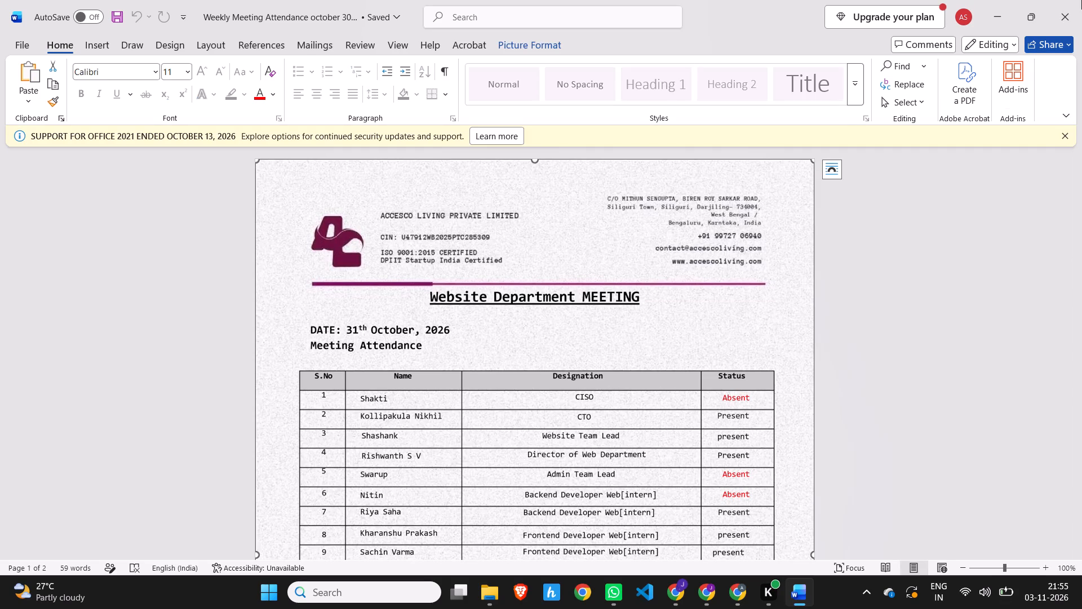
left_click(1081, 0)
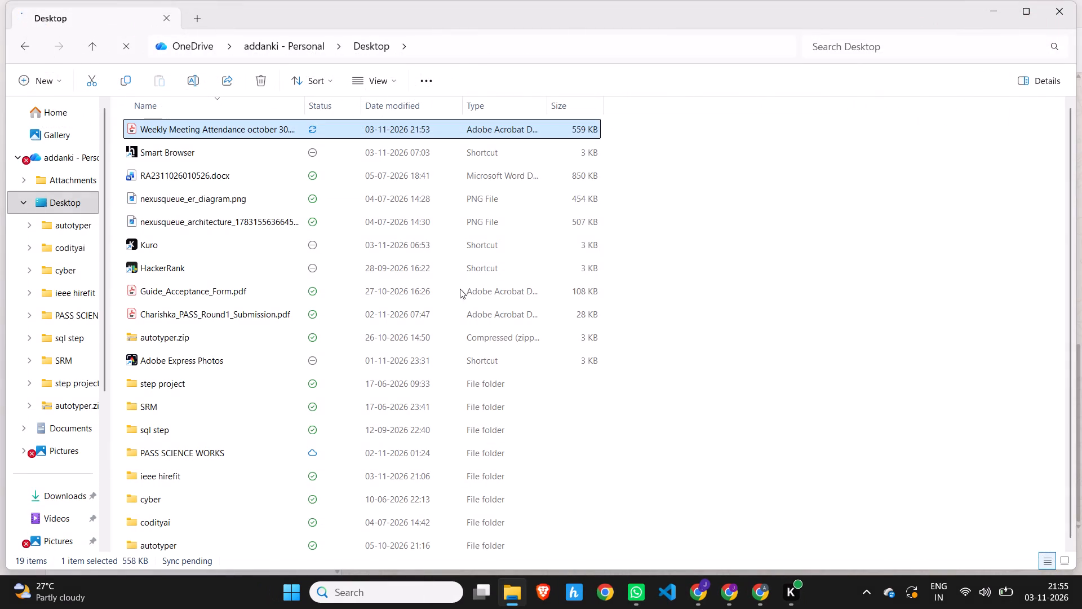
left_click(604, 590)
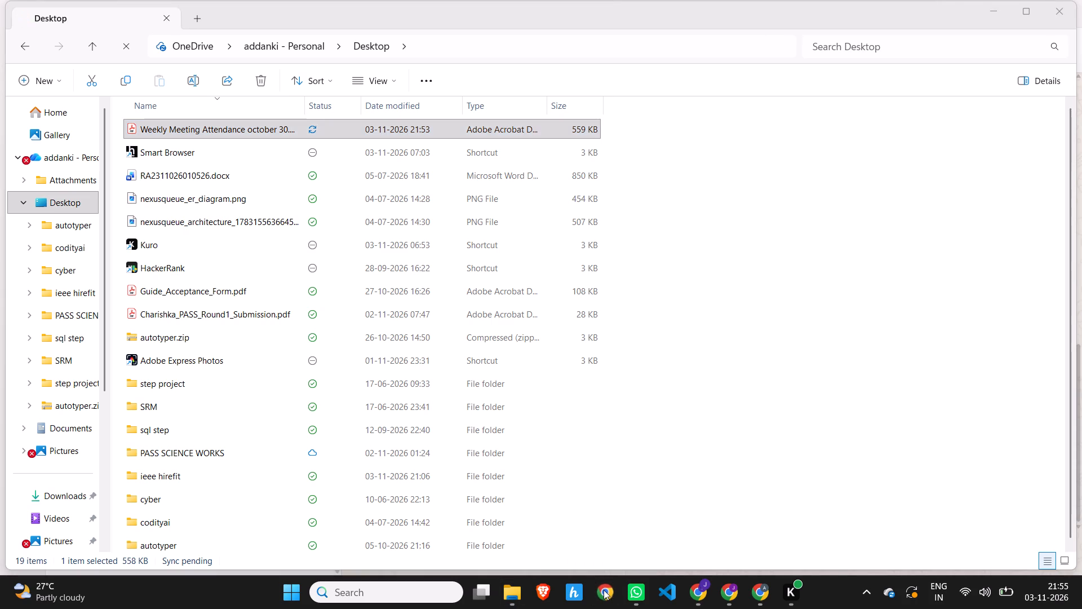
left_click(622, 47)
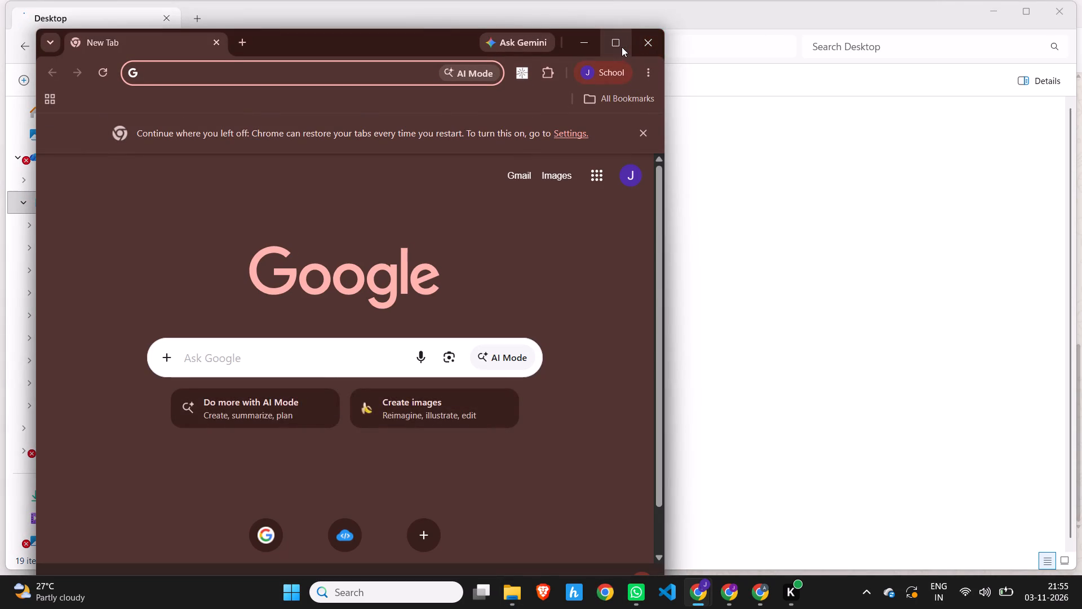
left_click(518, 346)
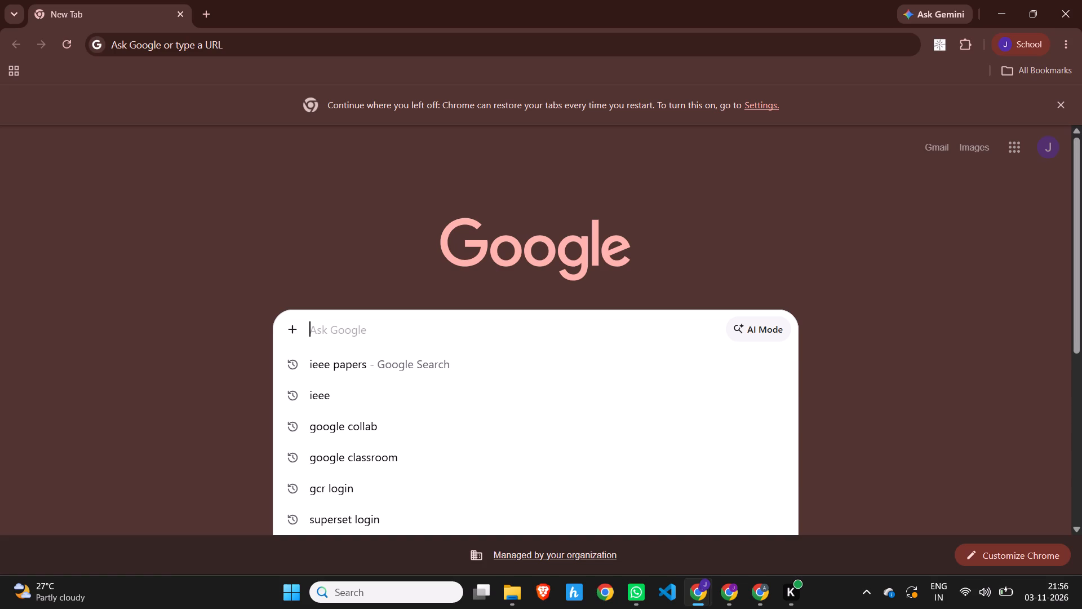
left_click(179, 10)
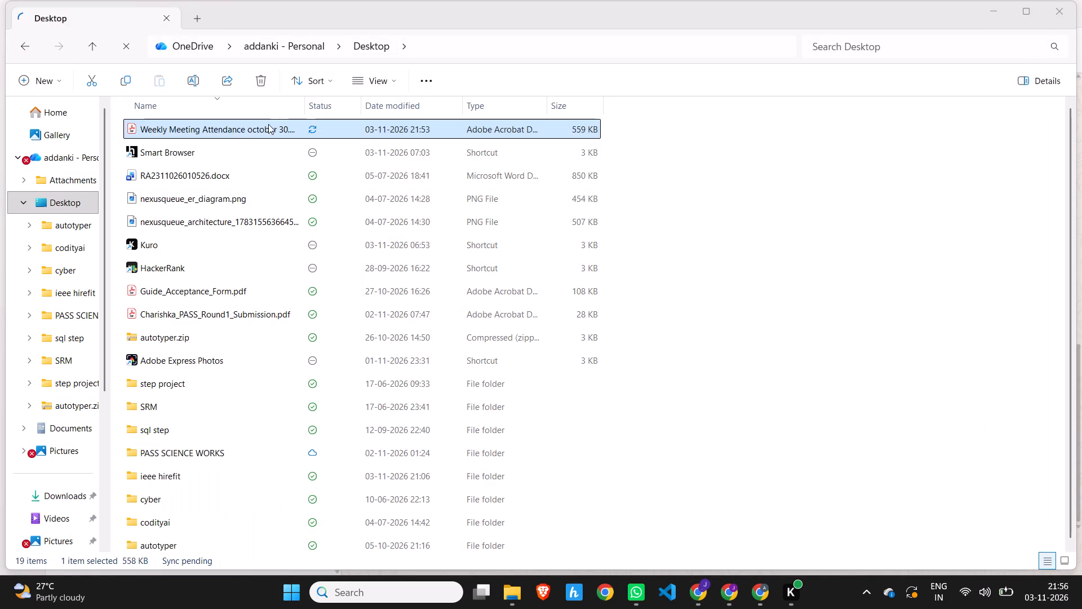
In a new maximized Chrome window, search for "pdf to word" and open iLovePDF's PDF to Word converter.
left_click(605, 593)
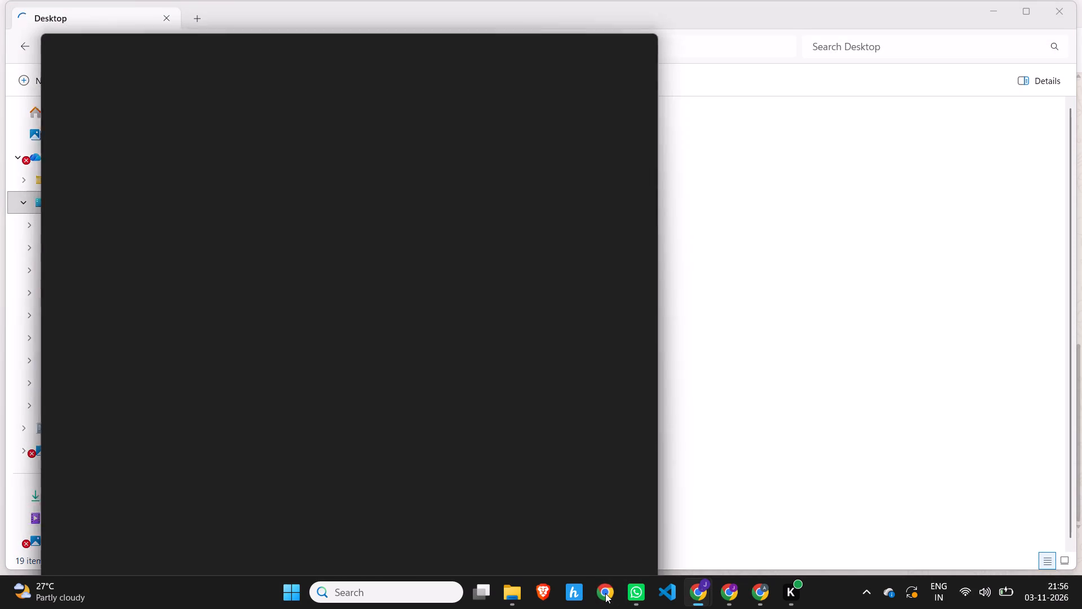
left_click(622, 37)
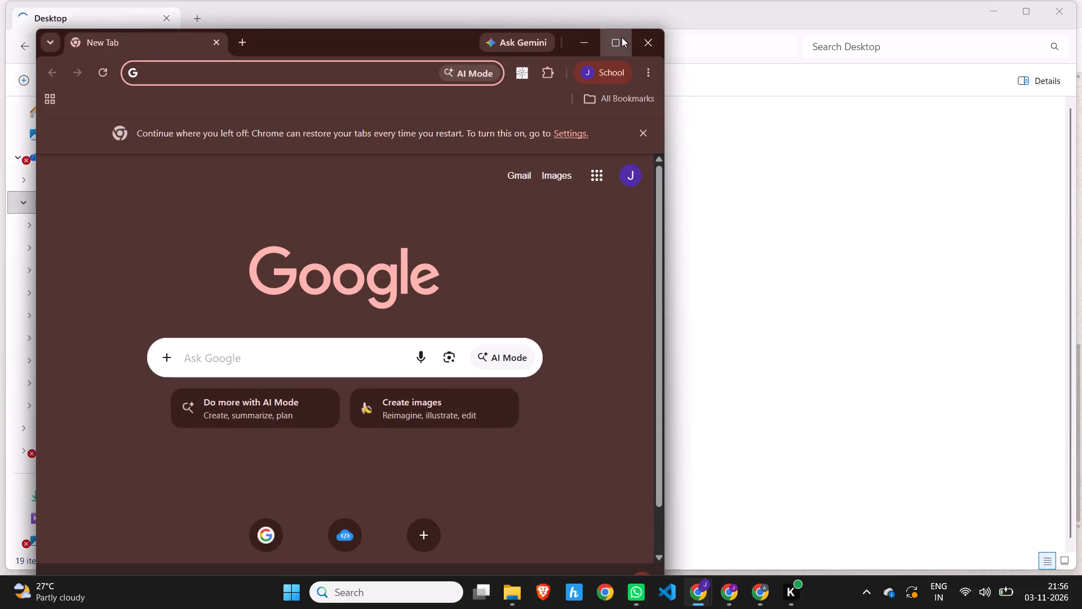
left_click(496, 332)
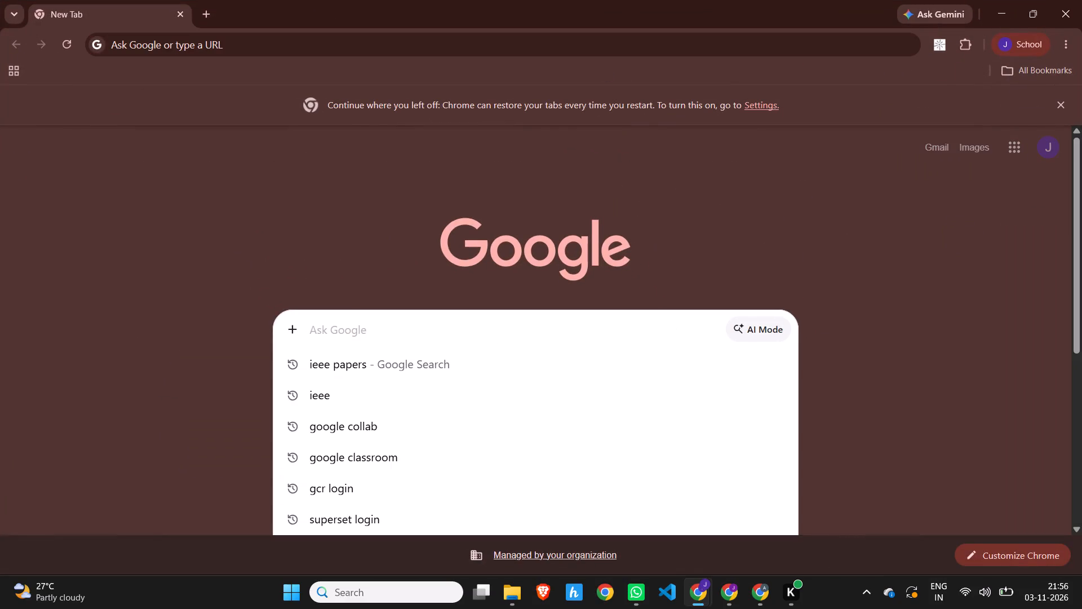
key("p")
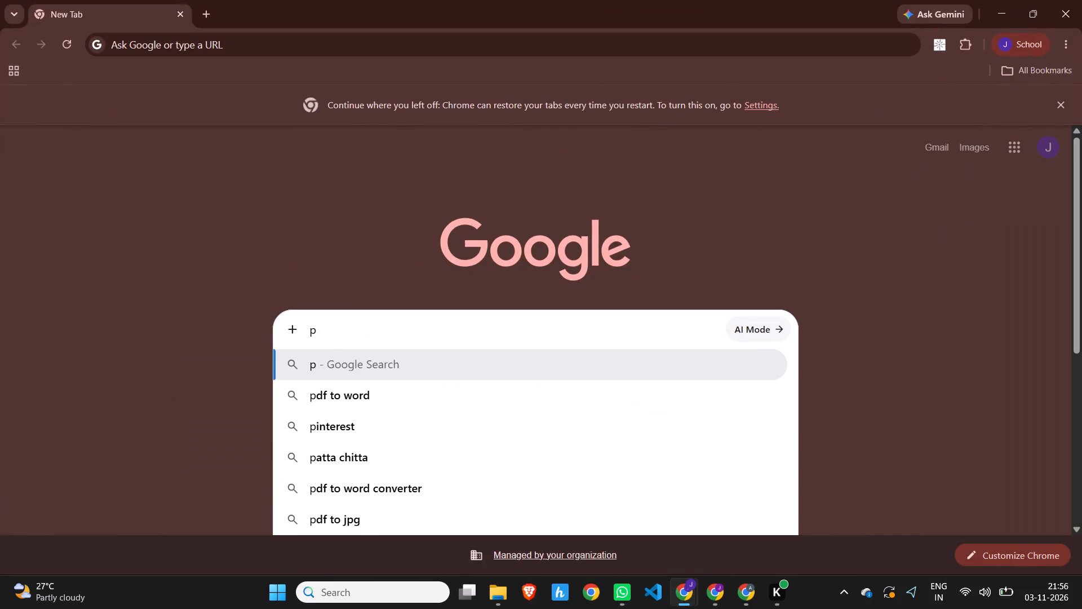
type("df to word")
key("Return")
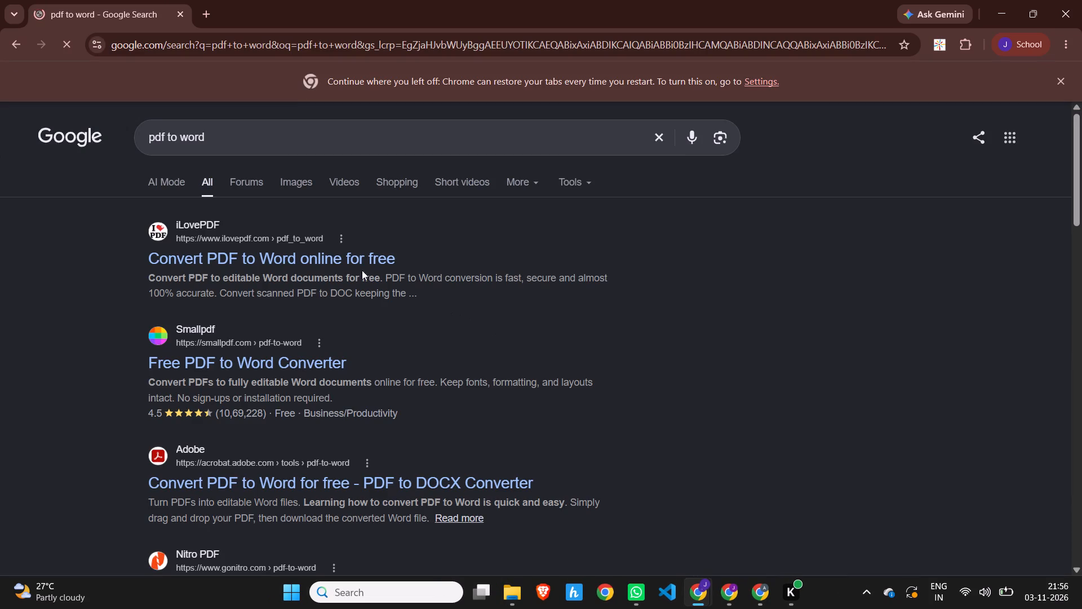
left_click(304, 260)
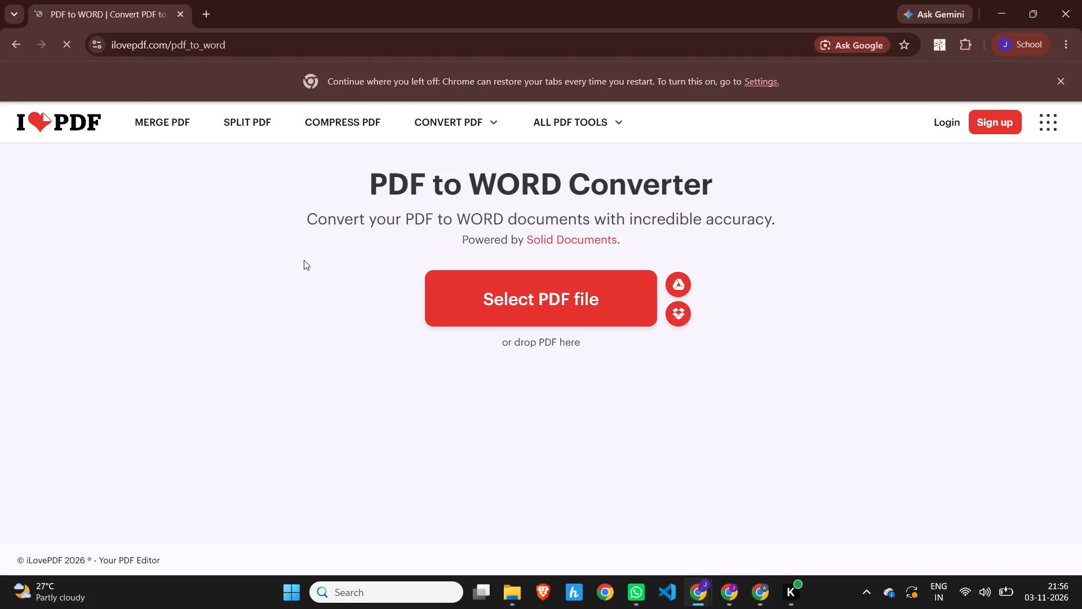
Upload "Weekly Meeting Attendance october 30.pdf" from the Desktop folder to the converter.
left_click(571, 301)
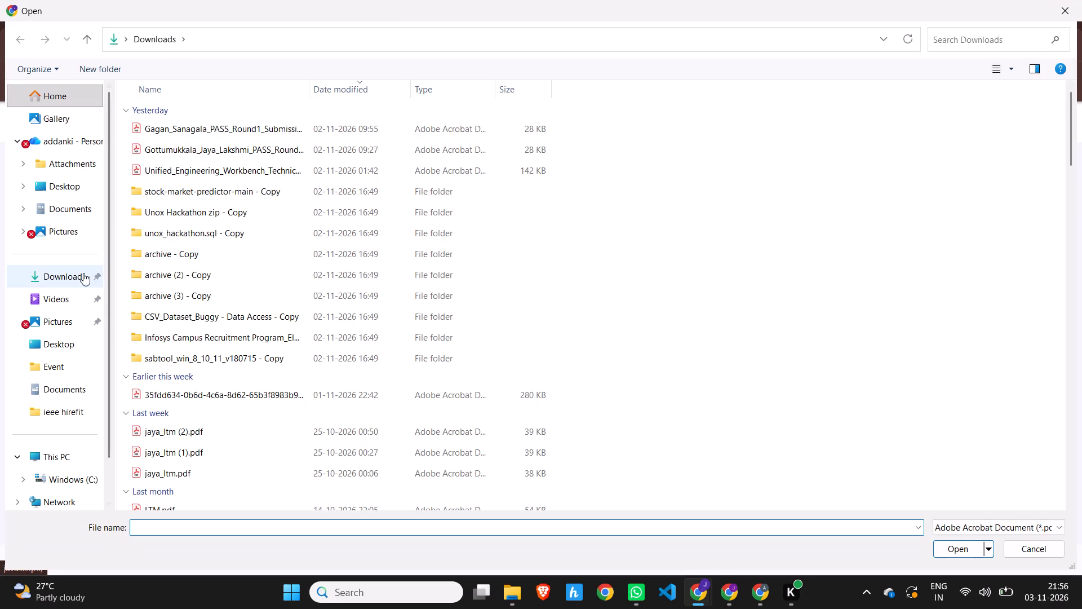
left_click(72, 198)
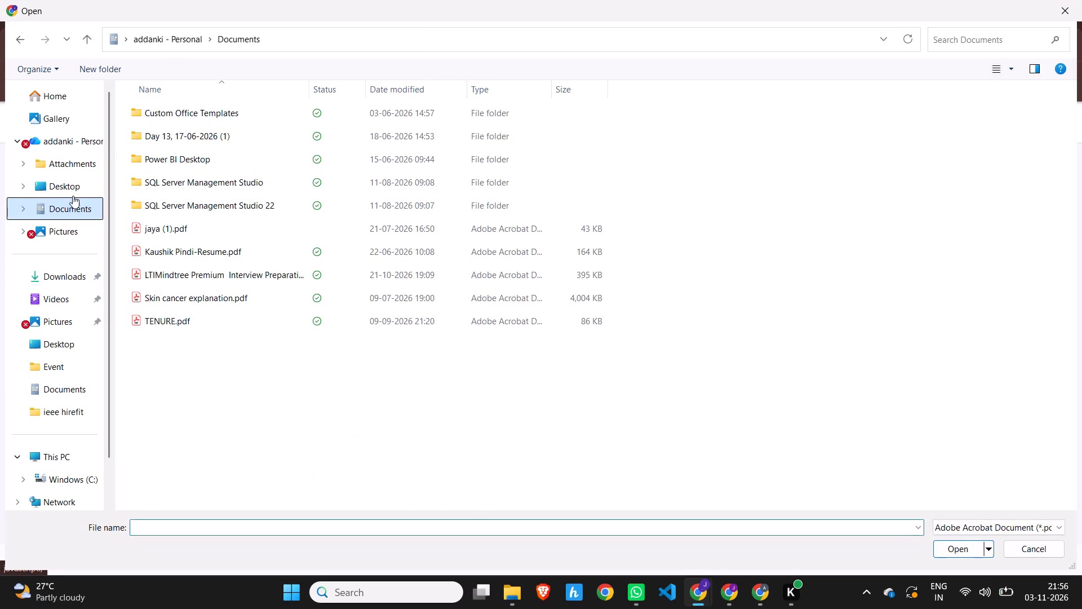
left_click(73, 191)
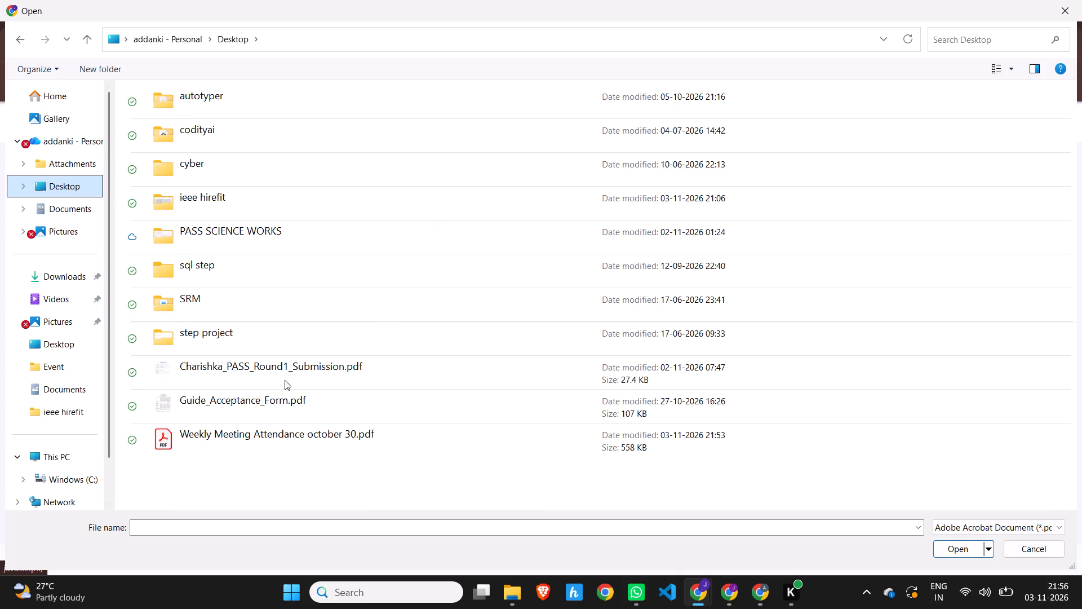
left_click(257, 428)
left_click(955, 551)
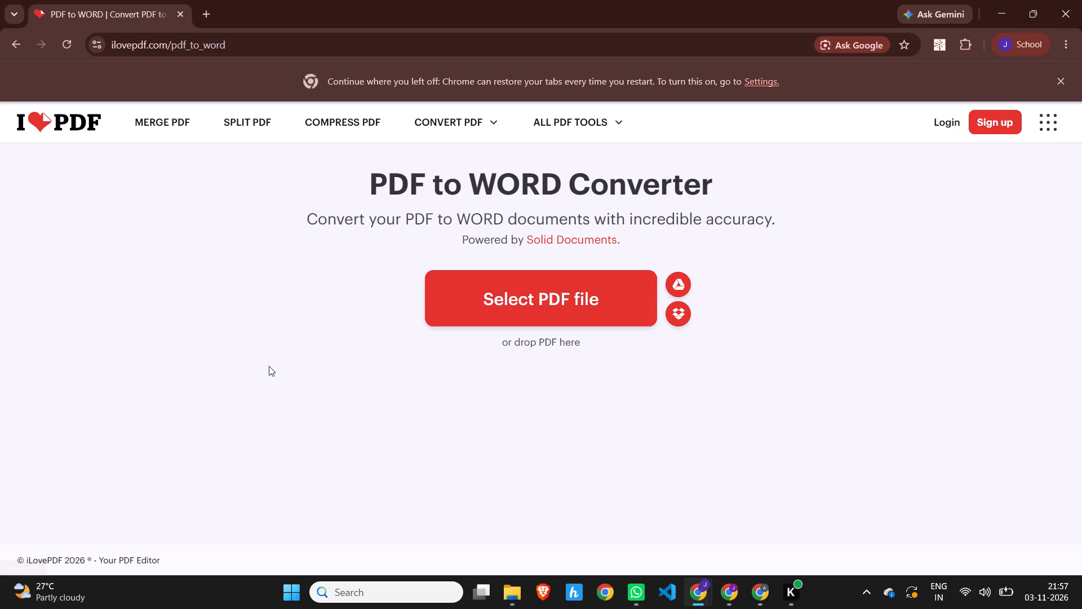
left_click(541, 299)
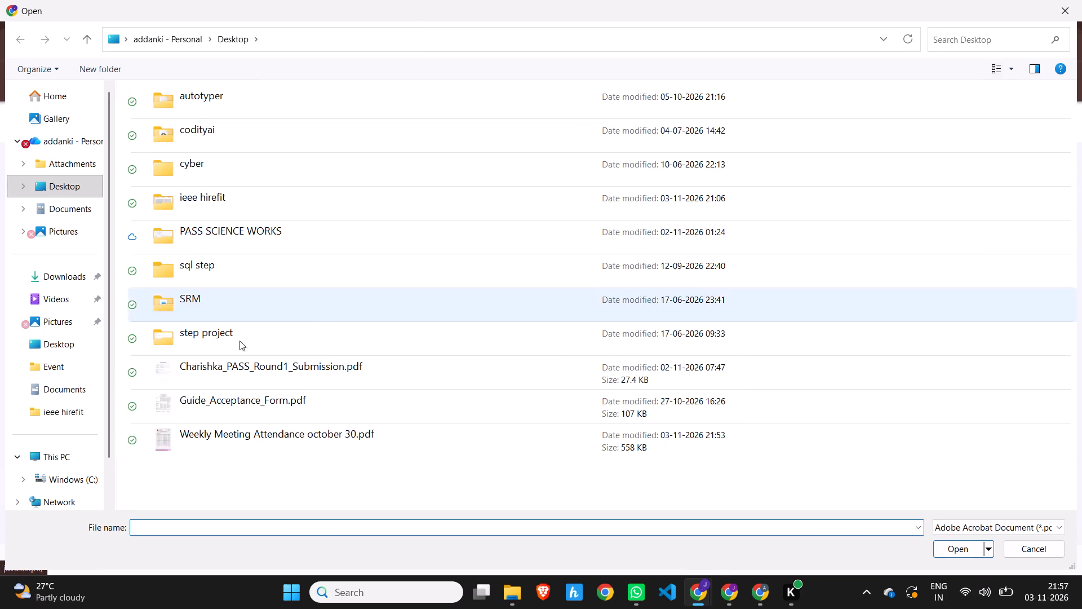
left_click(227, 426)
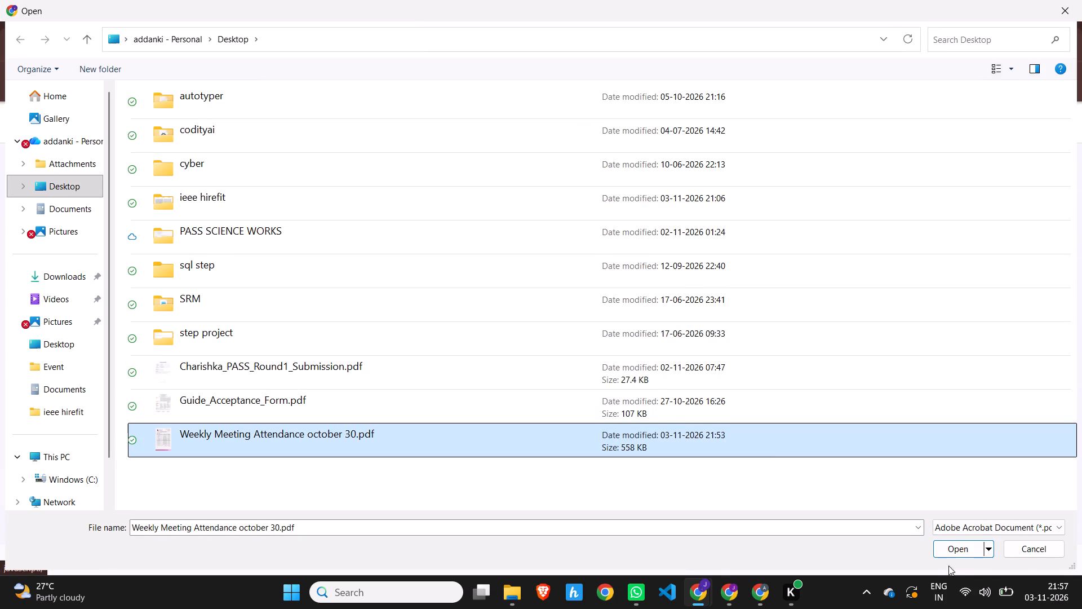
left_click(957, 553)
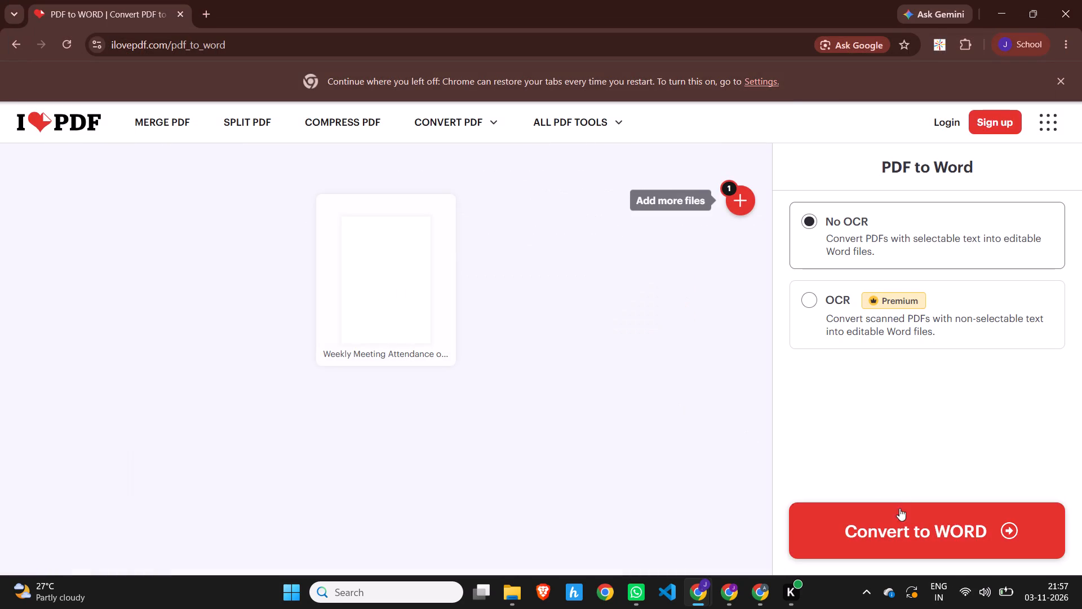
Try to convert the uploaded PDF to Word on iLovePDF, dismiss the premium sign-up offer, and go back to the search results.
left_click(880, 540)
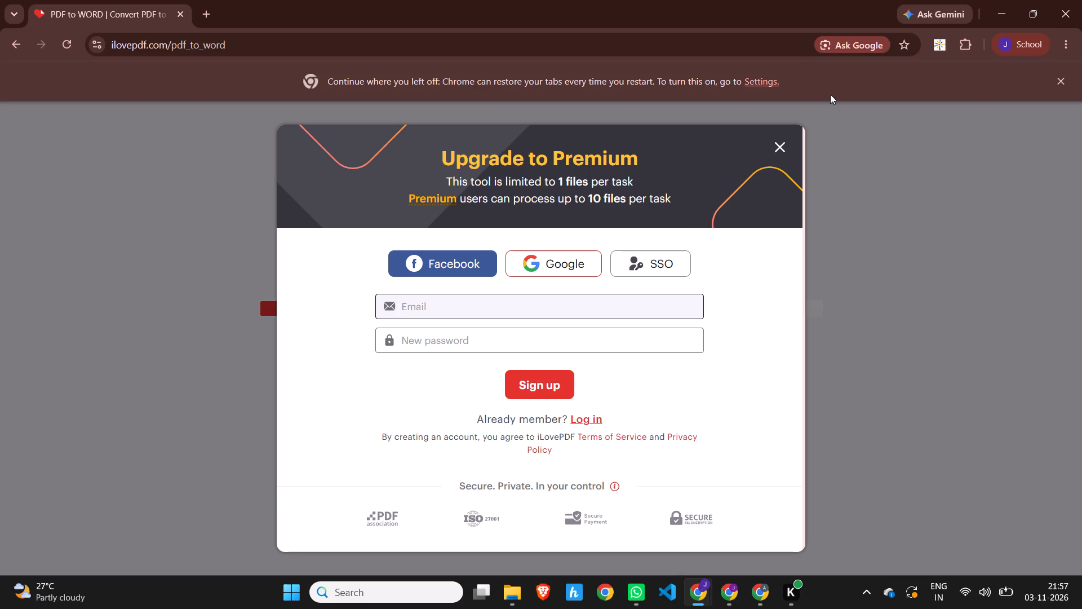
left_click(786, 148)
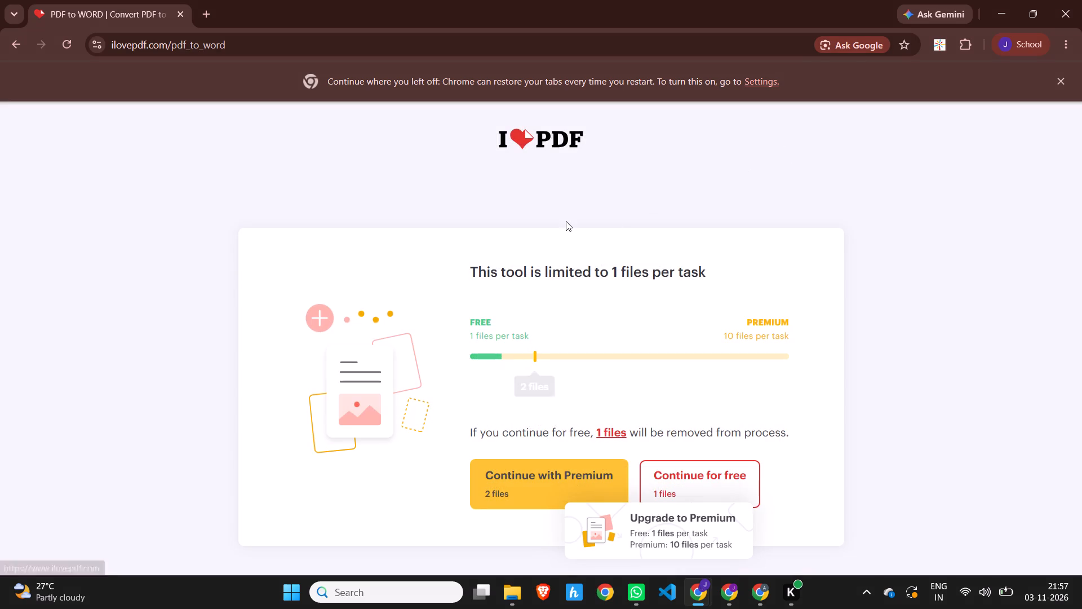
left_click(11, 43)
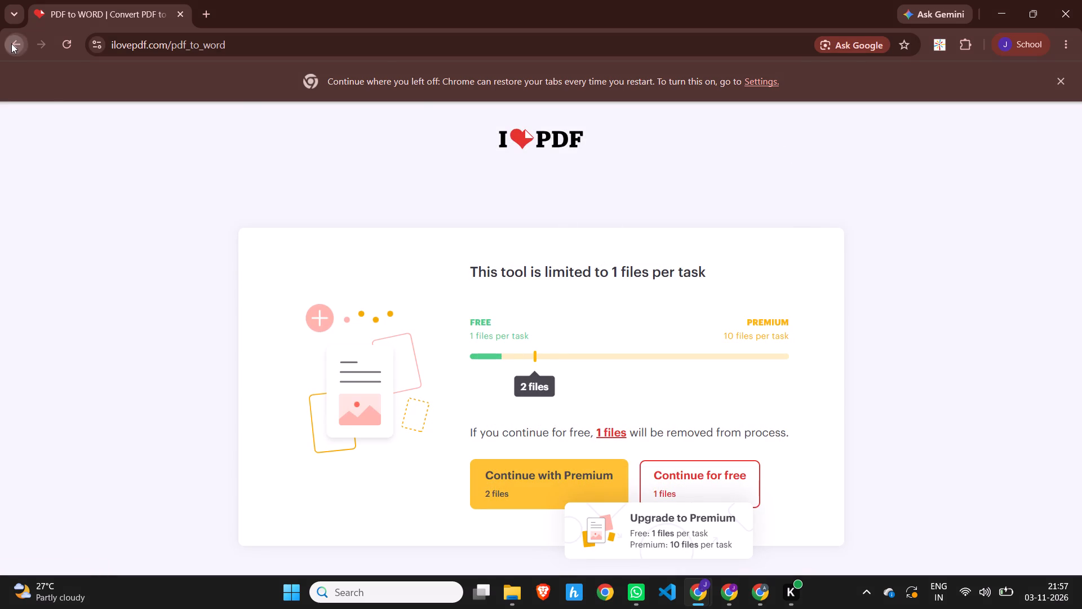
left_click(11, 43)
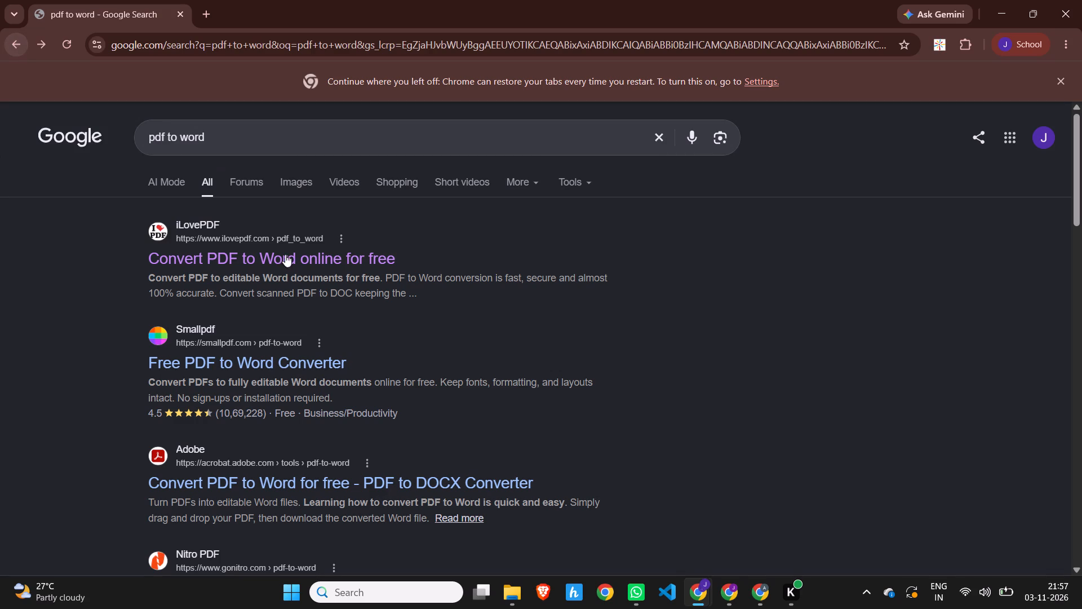
Convert "Weekly Meeting Attendance october 30.pdf" from the Desktop with Adobe Acrobat's online PDF to Word converter and download the result.
scroll(260, 476, "down", 3)
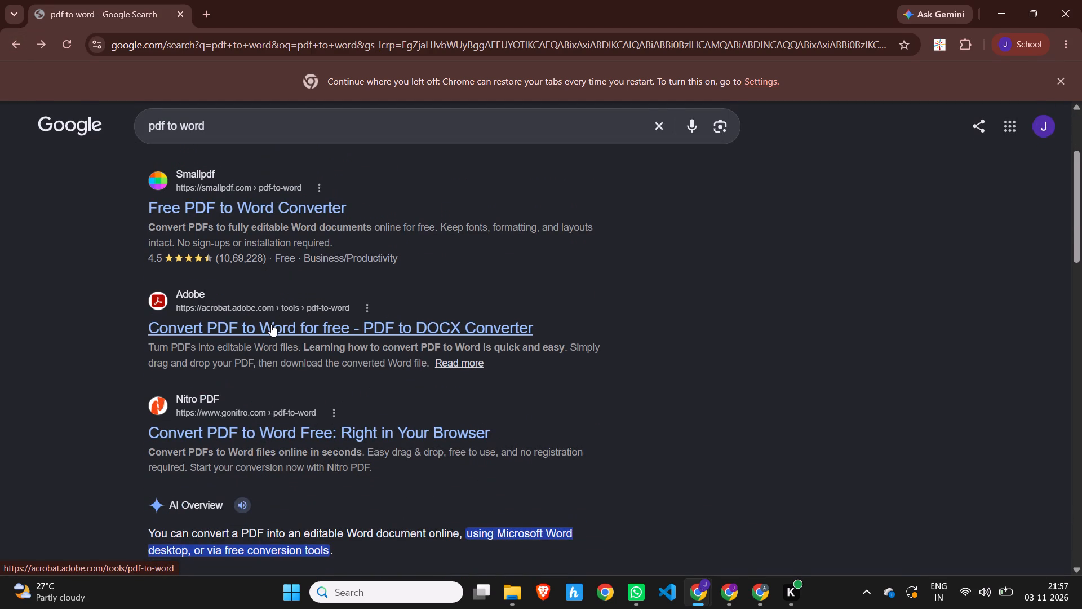
left_click(271, 324)
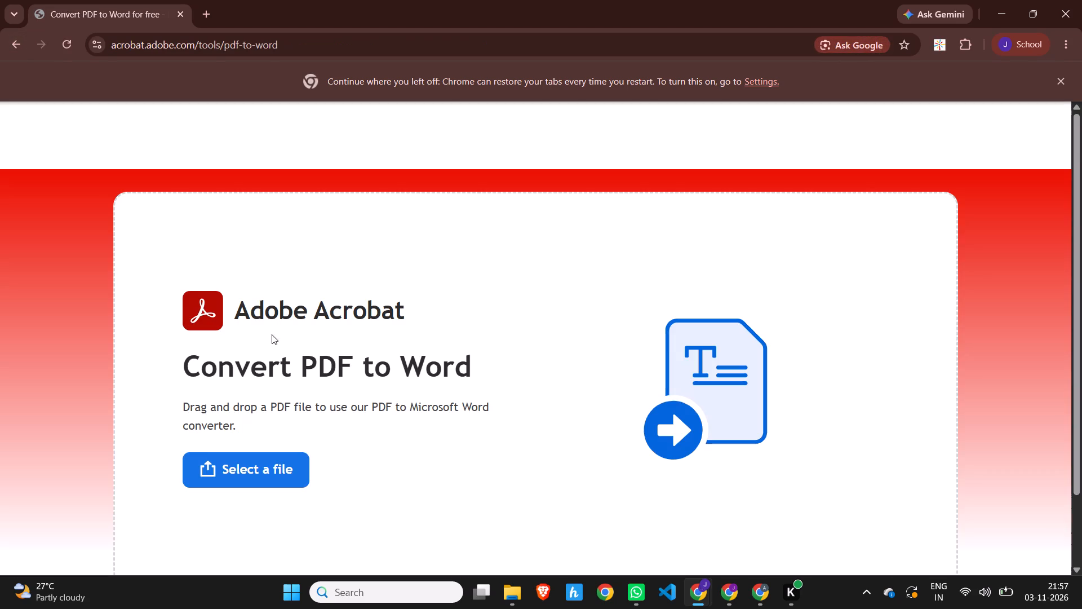
left_click(259, 468)
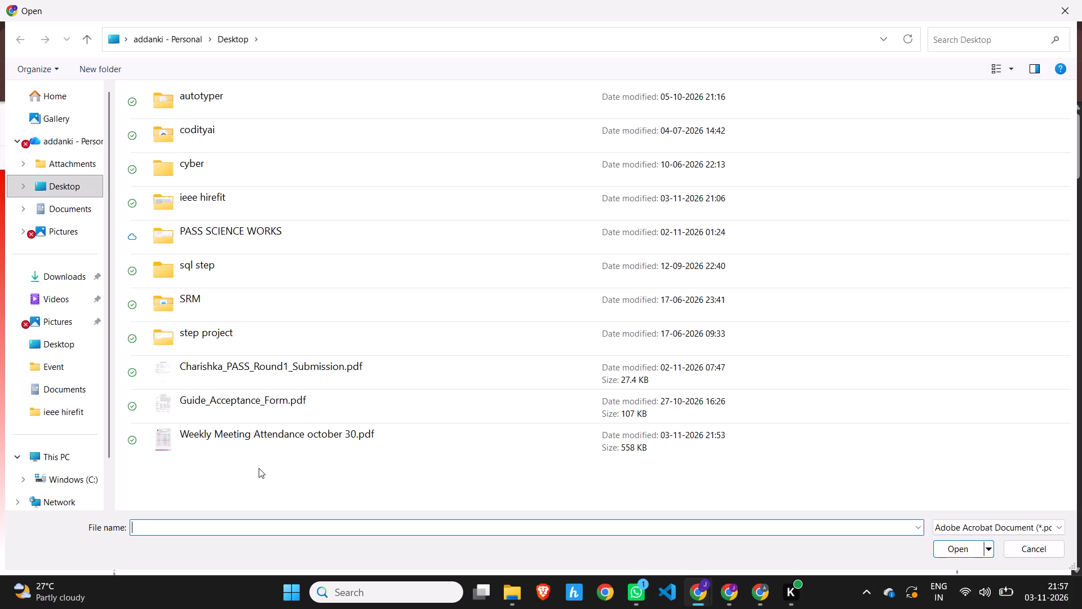
left_click(223, 456)
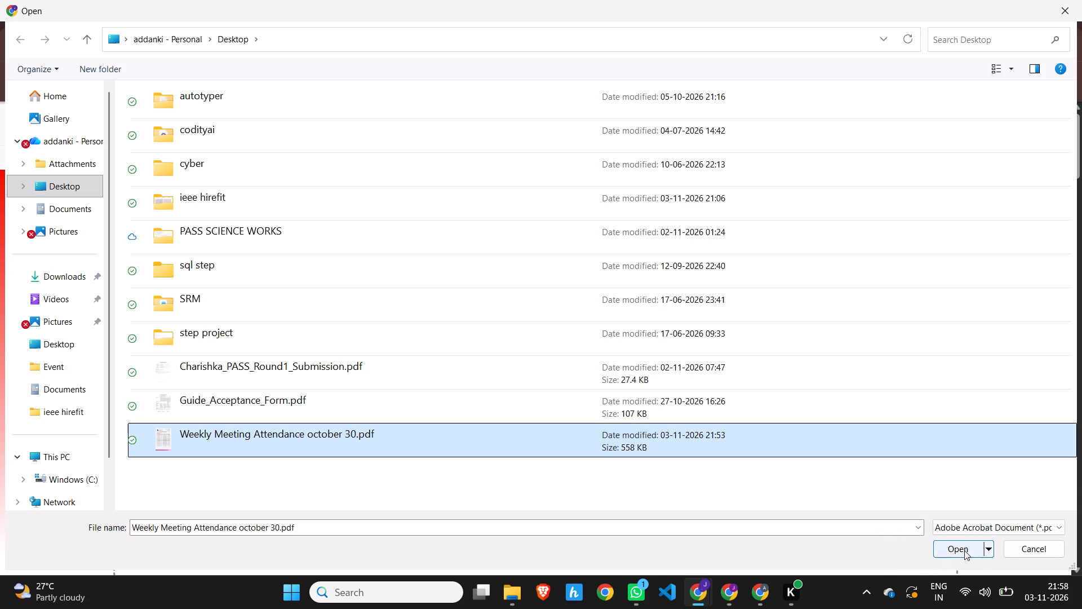
left_click(964, 550)
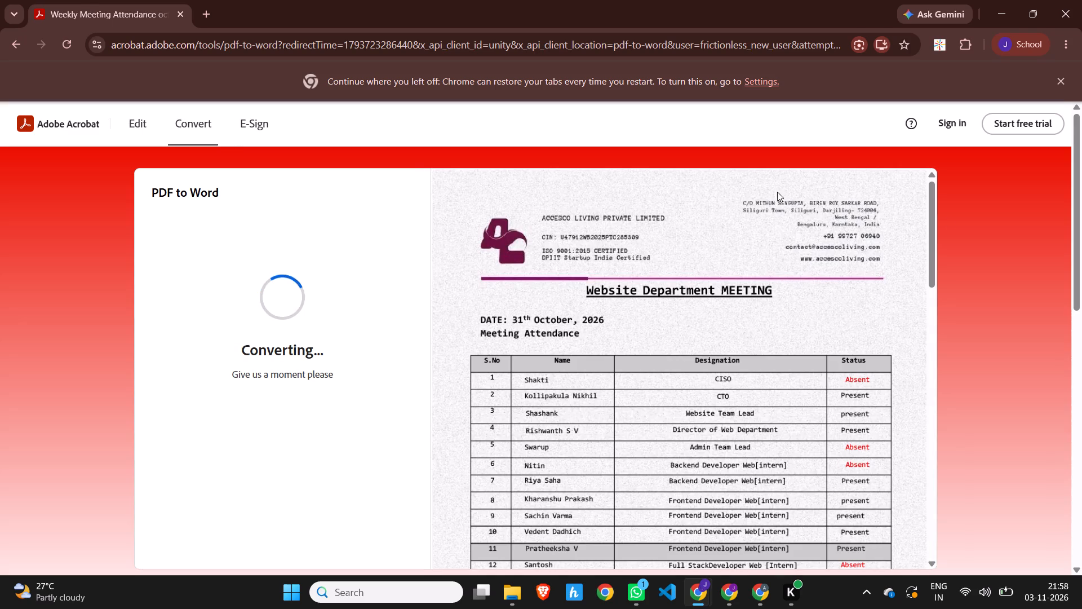
left_click(261, 240)
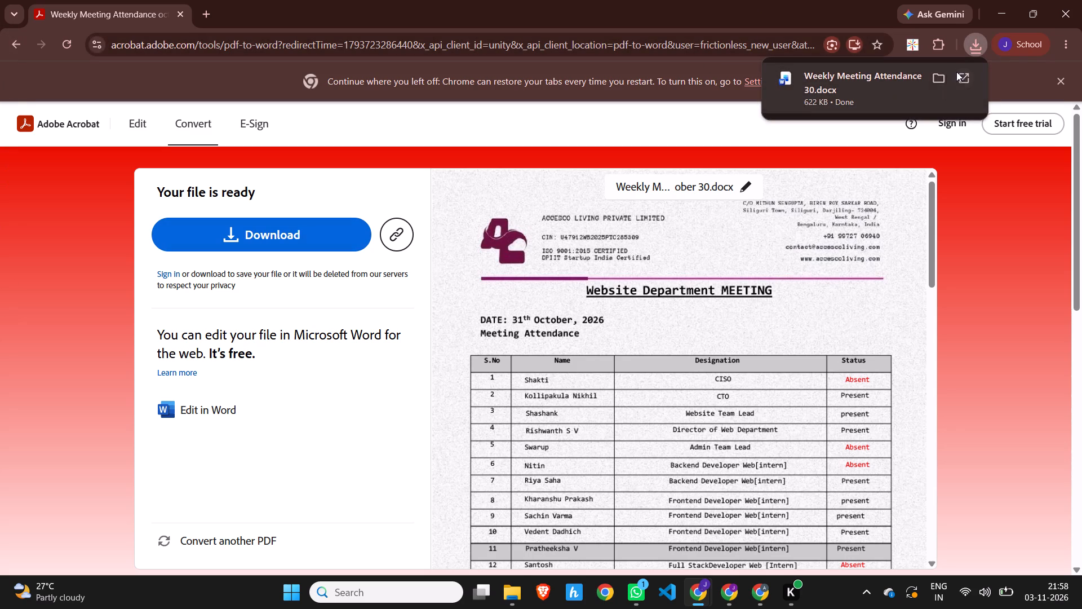
Open the downloaded Weekly Meeting Attendance document from the Downloads folder in Word and enable editing.
left_click(945, 74)
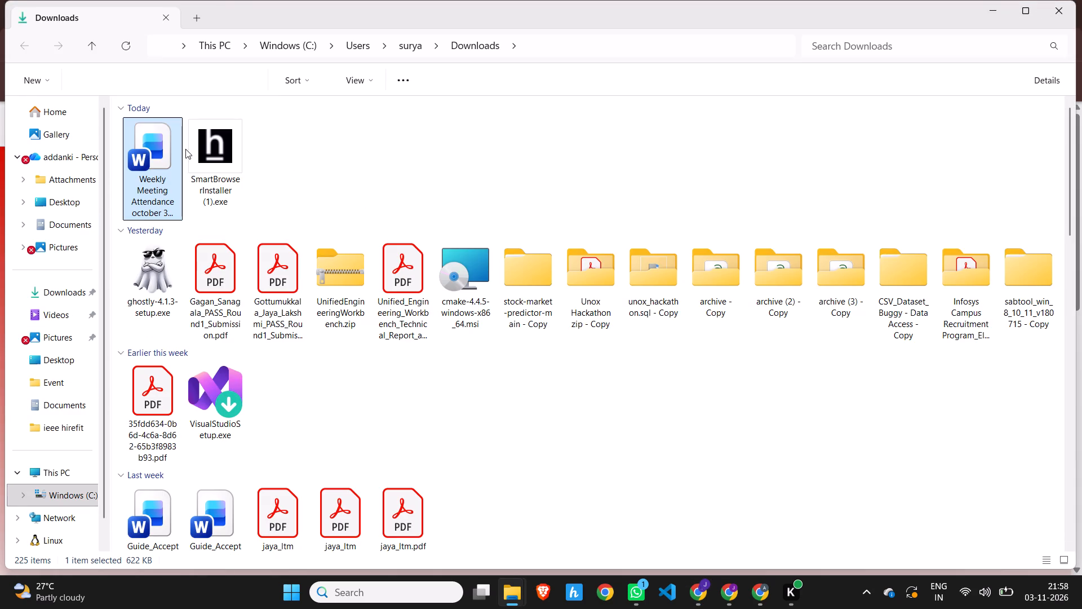
right_click(143, 176)
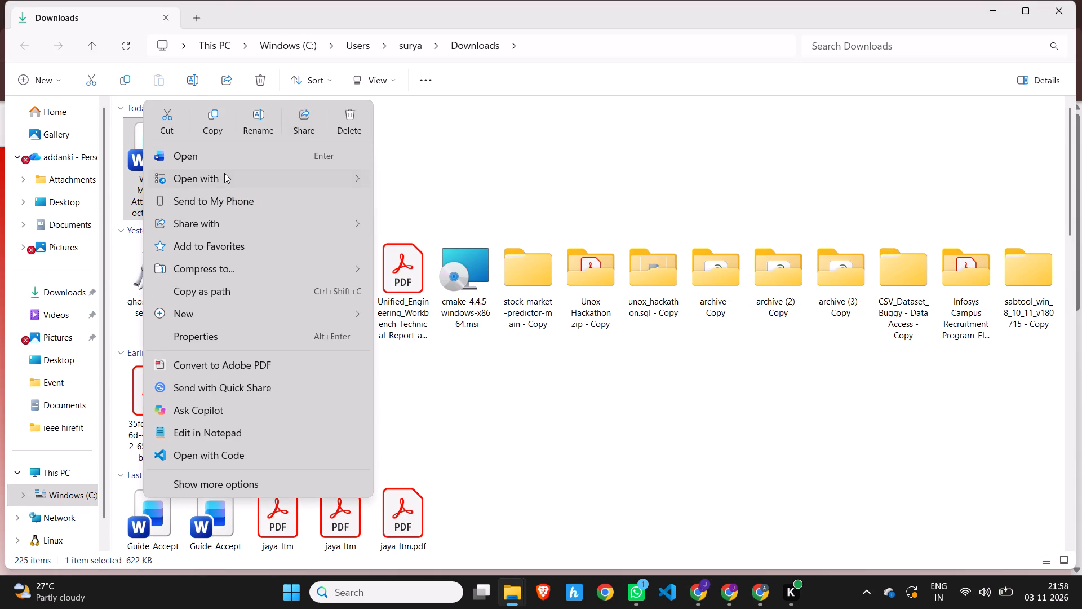
left_click(406, 175)
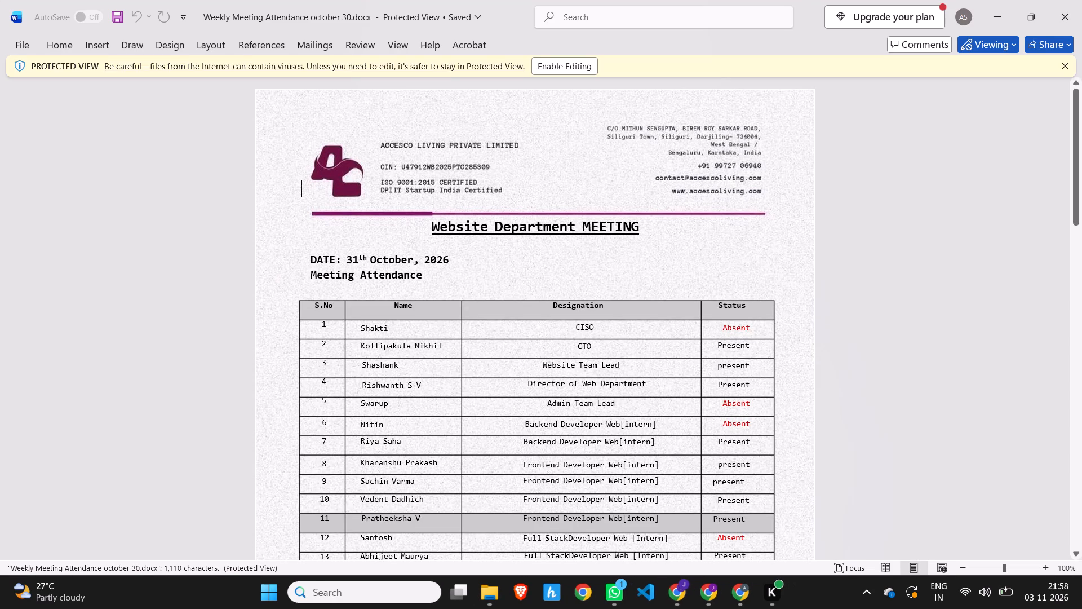
left_click(553, 72)
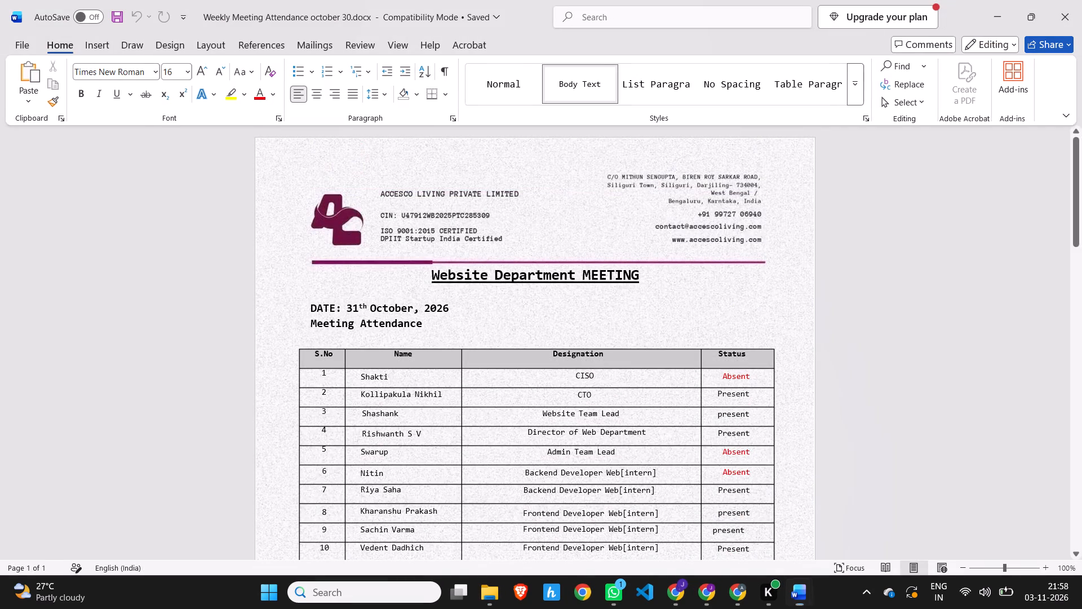
Change the attendance status of row 1, the CISO, to Present.
left_click(748, 377)
key("BackSpace")
key("BackSpace")
key("BackSpace")
key("BackSpace")
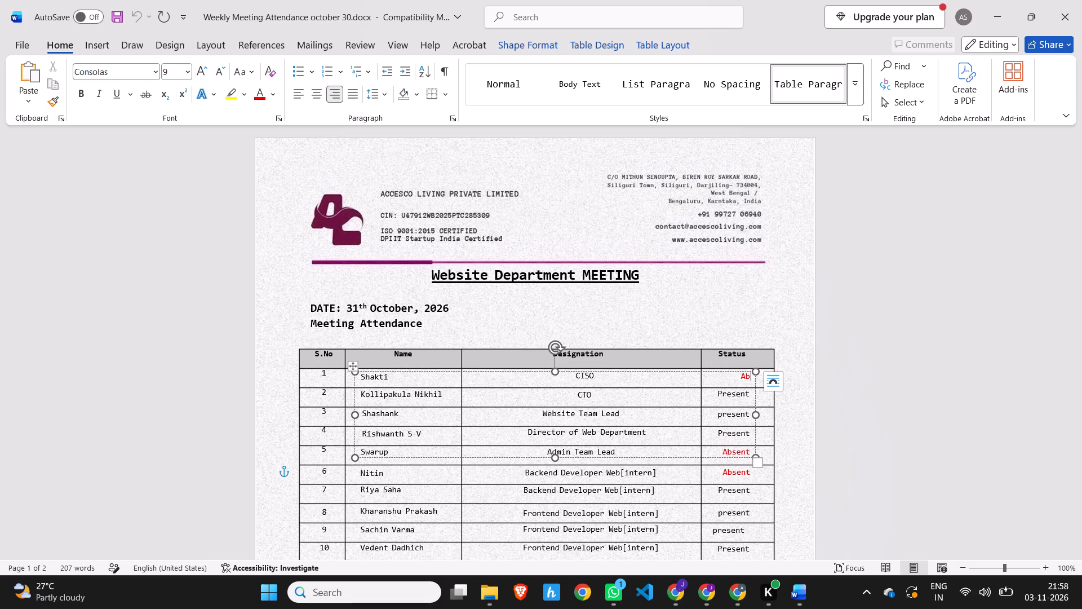
key("BackSpace")
key("BackSpace")
type("resent")
Replace the attendance status of row 3, the Website Team Lead, with A.
scroll(843, 323, "down", 1)
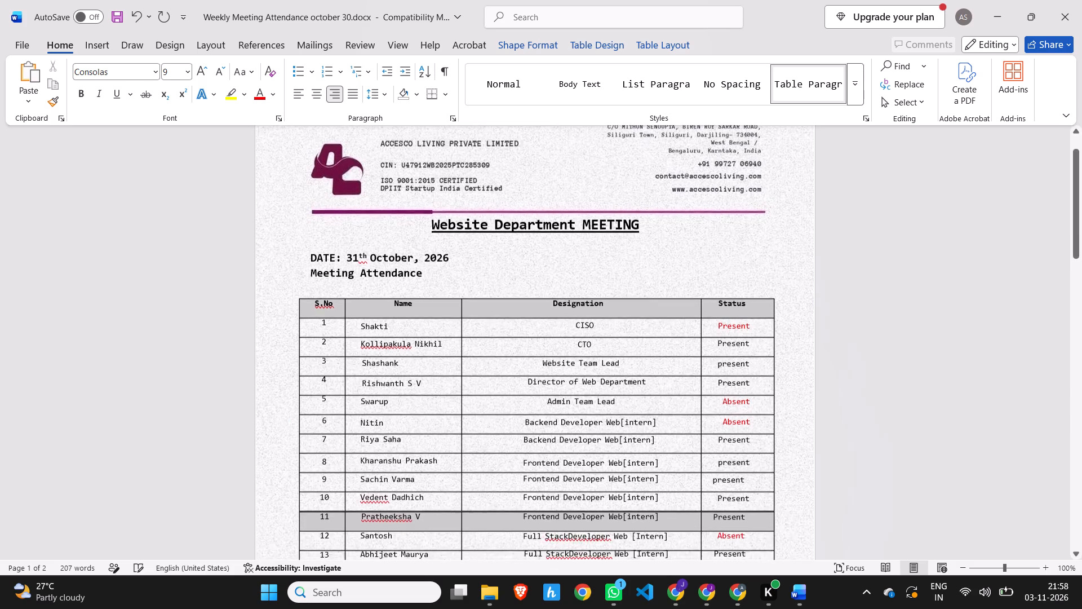
scroll(843, 323, "down", 1)
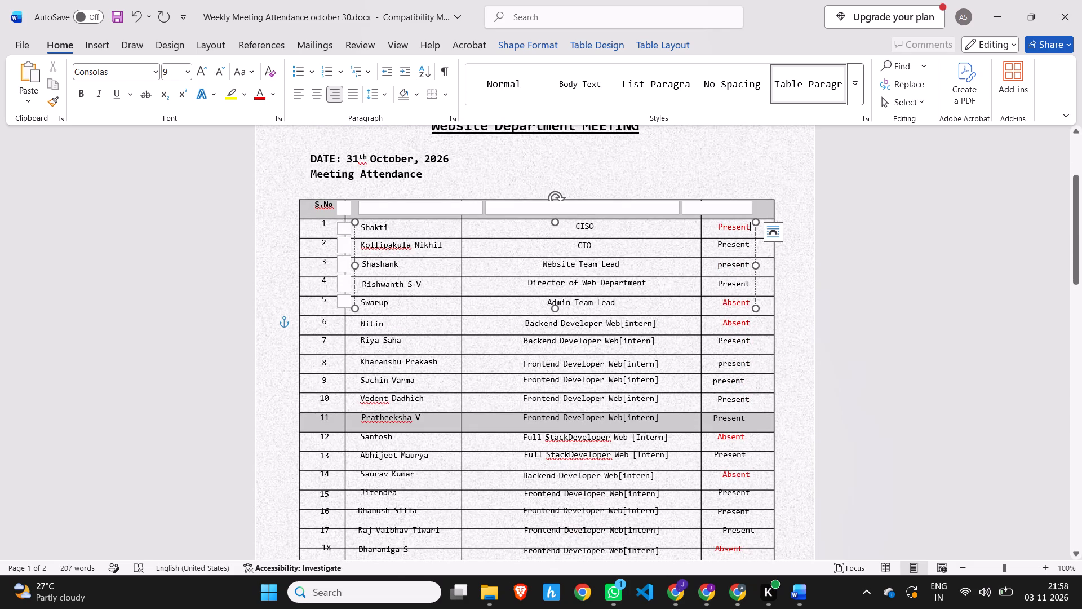
left_click(749, 266)
key("BackSpace")
key("BackSpace")
key("BackSpace")
key("BackSpace")
key("BackSpace")
key("BackSpace")
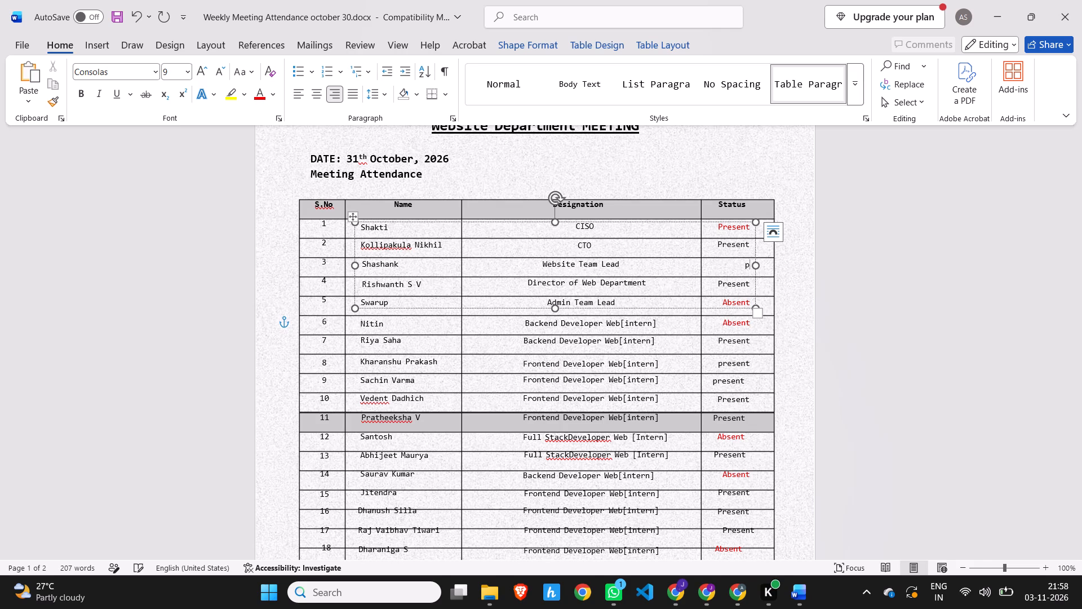
key("BackSpace")
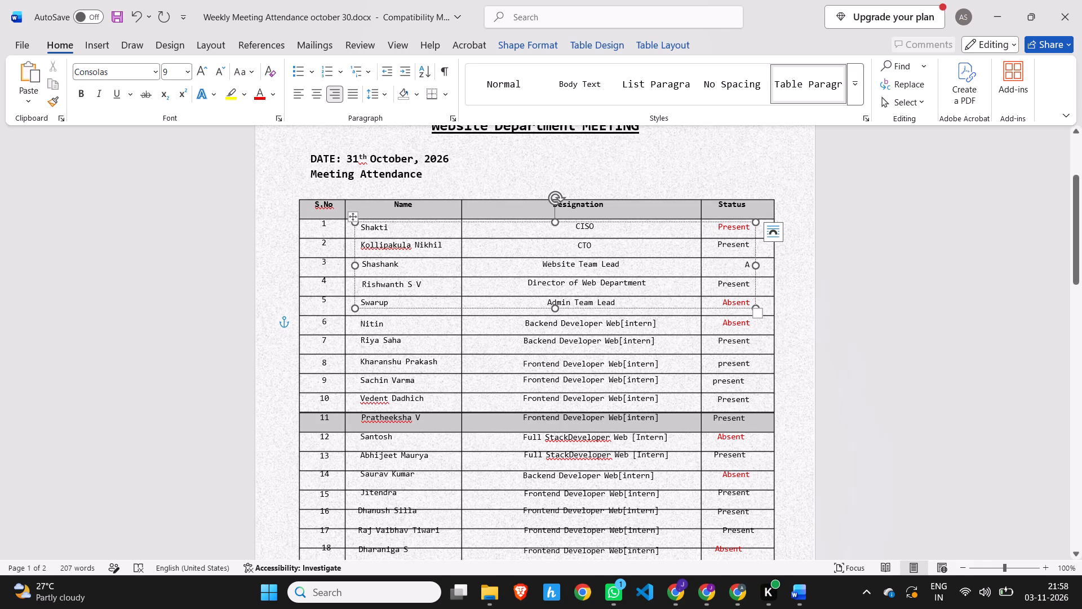
Replace the attendance status of row 5, the Admin Team Lead, with P.
left_click(726, 304)
key("Right")
key("Right")
key("Right")
key("Right")
key("Right")
key("BackSpace")
key("BackSpace")
key("BackSpace")
key("BackSpace")
key("BackSpace")
key("BackSpace")
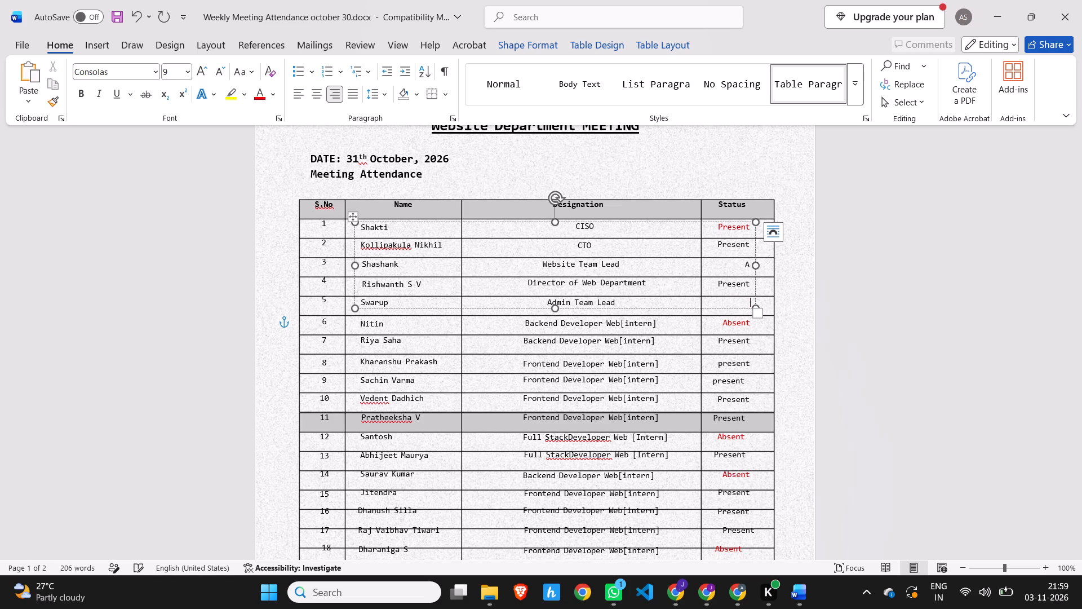
key("p")
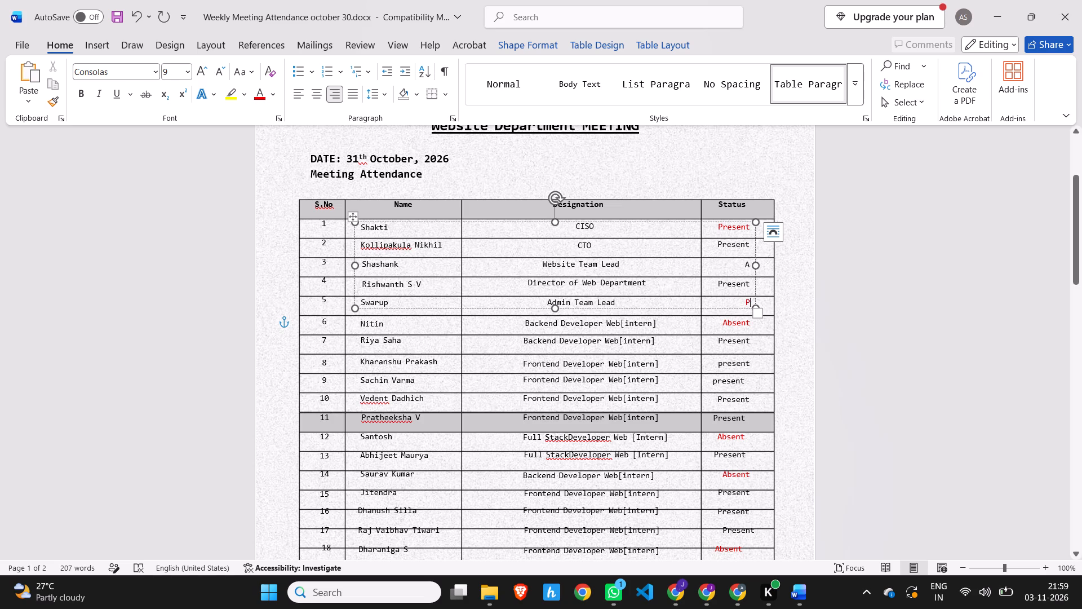
Replace the attendance status of row 8, a Frontend Developer intern, with A.
left_click(737, 365)
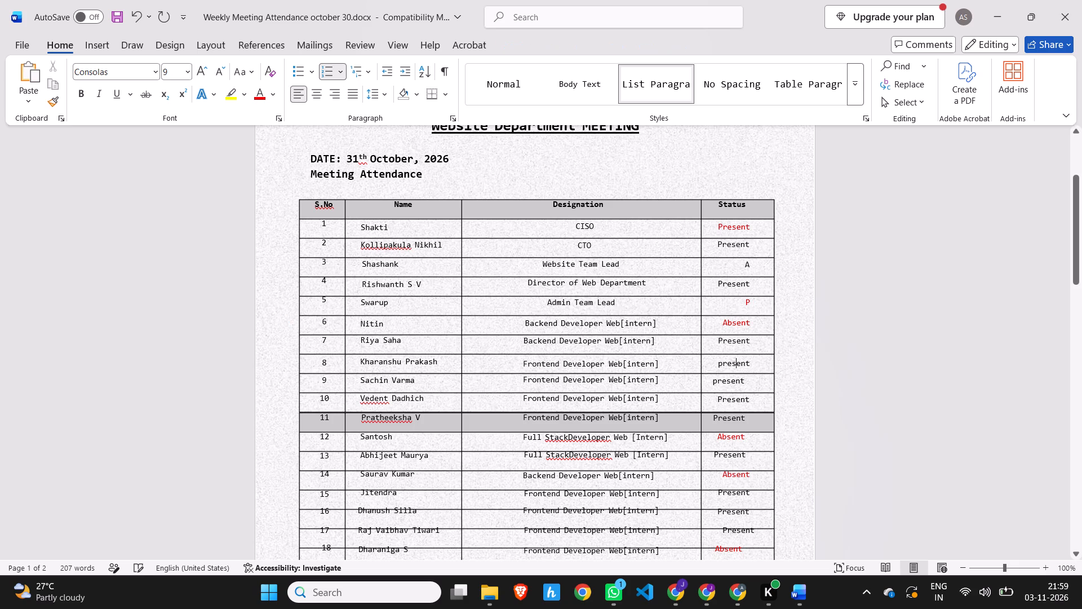
left_click(746, 364)
key("Right")
key("BackSpace")
key("BackSpace")
key("BackSpace")
key("BackSpace")
key("BackSpace")
key("BackSpace")
key("BackSpace")
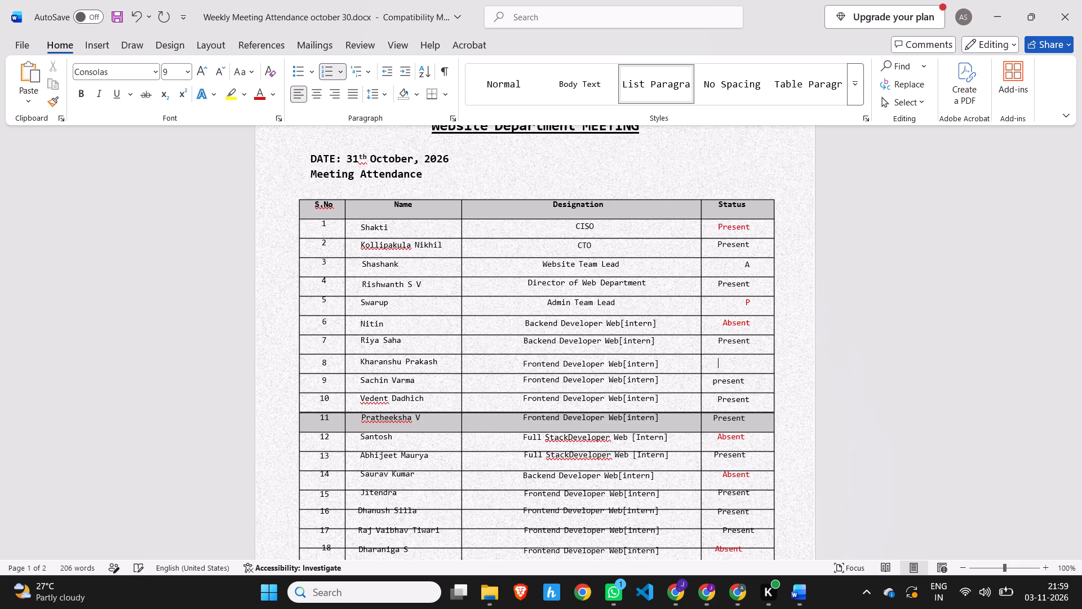
key("a")
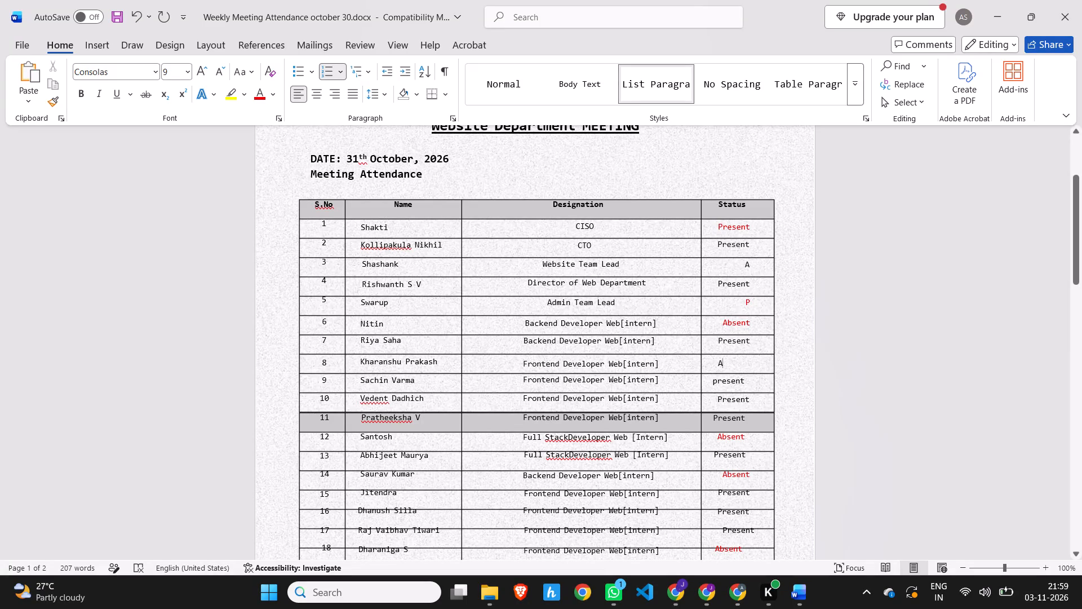
Replace the attendance status of row 9, a Frontend Developer intern, with A.
left_click(744, 383)
key("BackSpace")
key("BackSpace")
key("BackSpace")
key("BackSpace")
key("BackSpace")
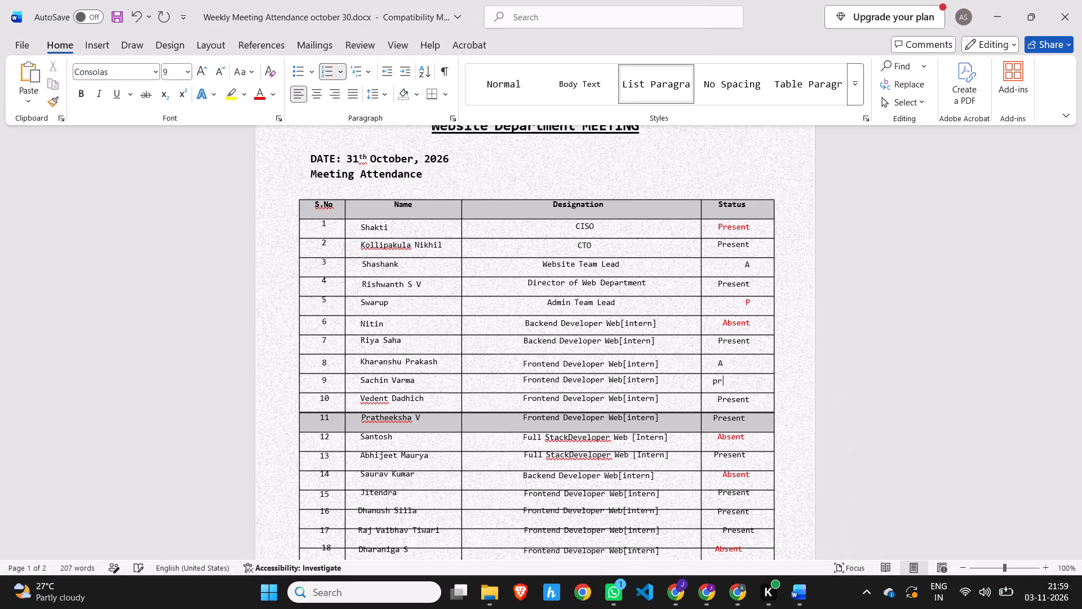
key("BackSpace")
key("BackSpace")
key("a")
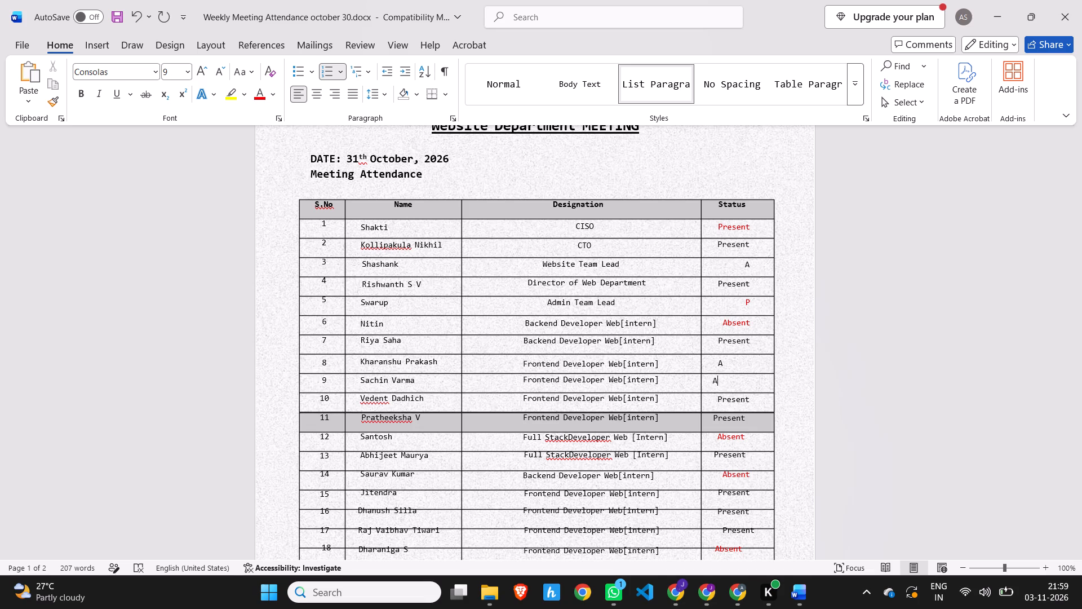
Replace the attendance status of the shaded row 11, a Frontend Developer intern, with A.
left_click(737, 399)
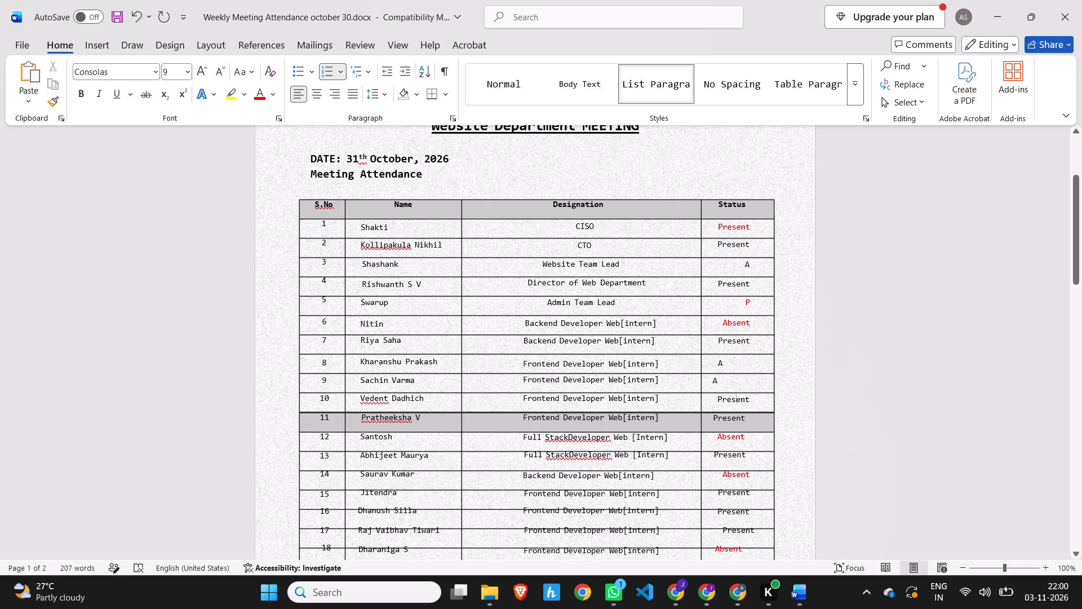
left_click(744, 416)
key("BackSpace")
key("BackSpace")
key("BackSpace")
key("BackSpace")
key("BackSpace")
key("BackSpace")
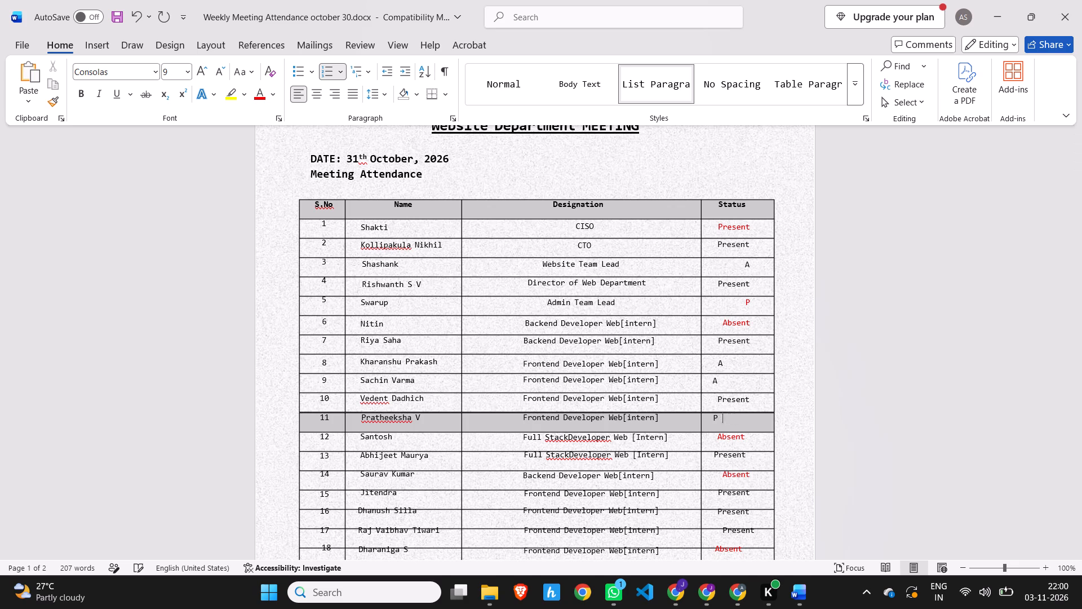
key("BackSpace")
key("a")
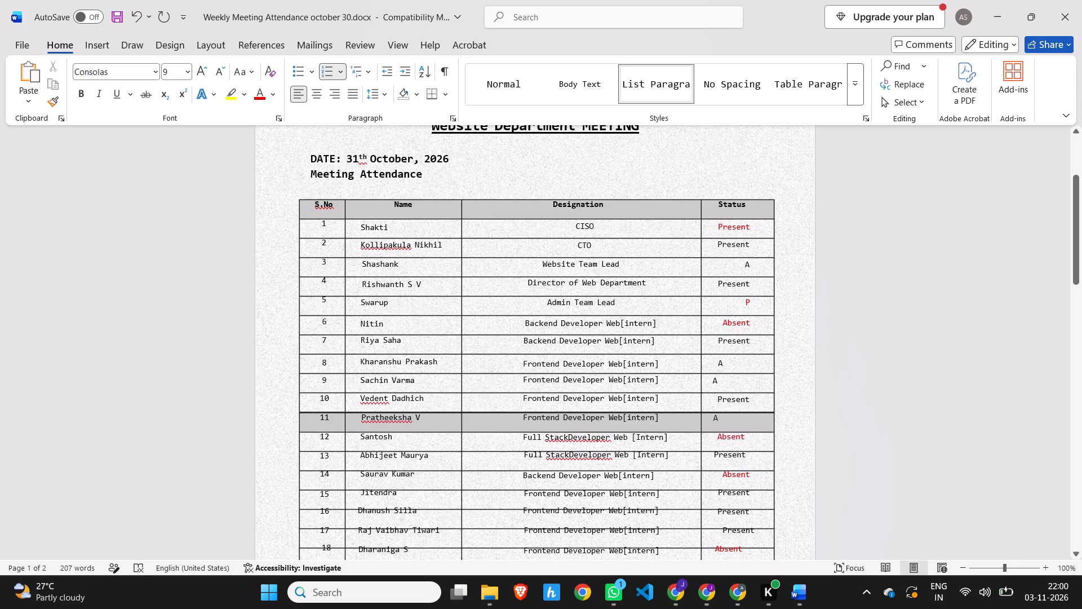
Replace the attendance status of row 12, a Full Stack Developer intern, with P.
left_click(744, 439)
key("BackSpace")
key("BackSpace")
key("BackSpace")
key("BackSpace")
key("BackSpace")
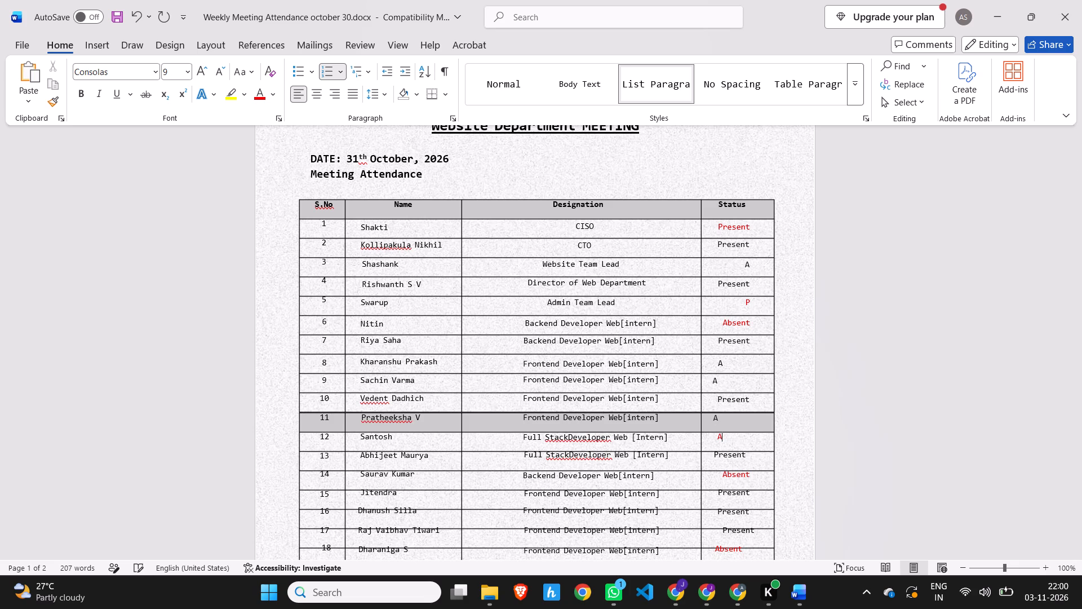
key("BackSpace")
key("p")
Replace the attendance status of row 13, a Full Stack Developer intern, with A.
scroll(809, 425, "down", 1)
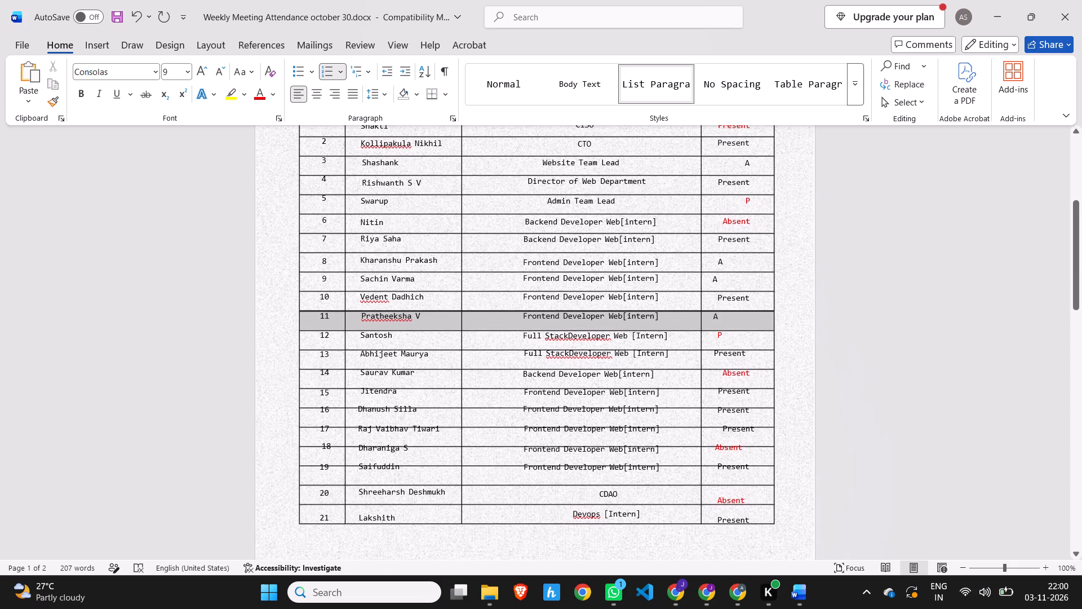
left_click(751, 356)
key("BackSpace")
key("BackSpace")
key("BackSpace")
key("BackSpace")
key("BackSpace")
key("BackSpace")
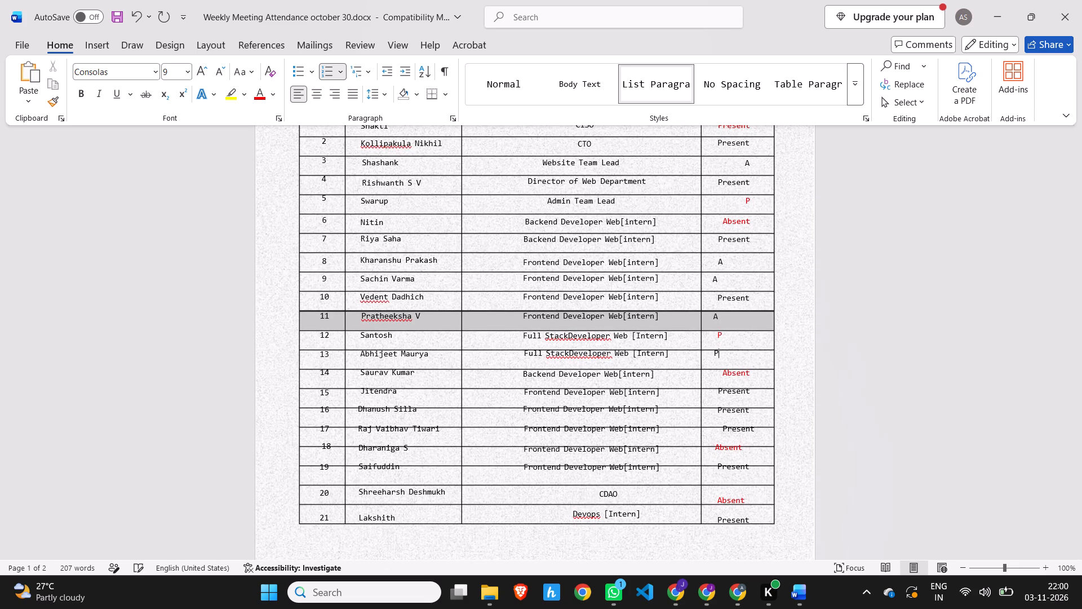
key("BackSpace")
key("a")
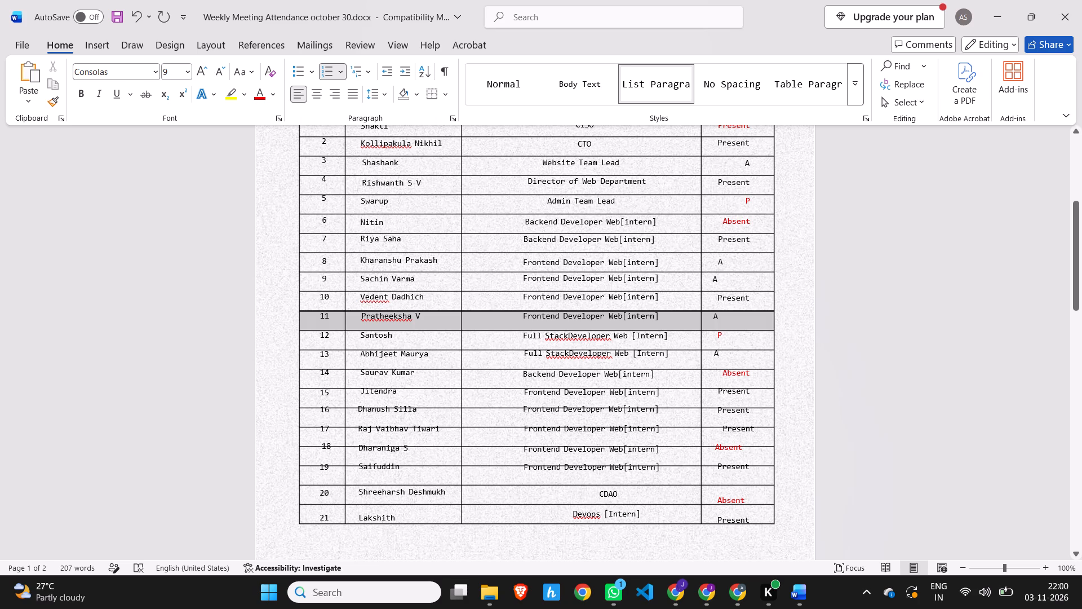
Replace the attendance status of row 14, a Backend Developer intern, with P.
left_click(752, 374)
key("BackSpace")
key("BackSpace")
key("BackSpace")
key("BackSpace")
key("BackSpace")
key("BackSpace")
key("BackSpace")
key("BackSpace")
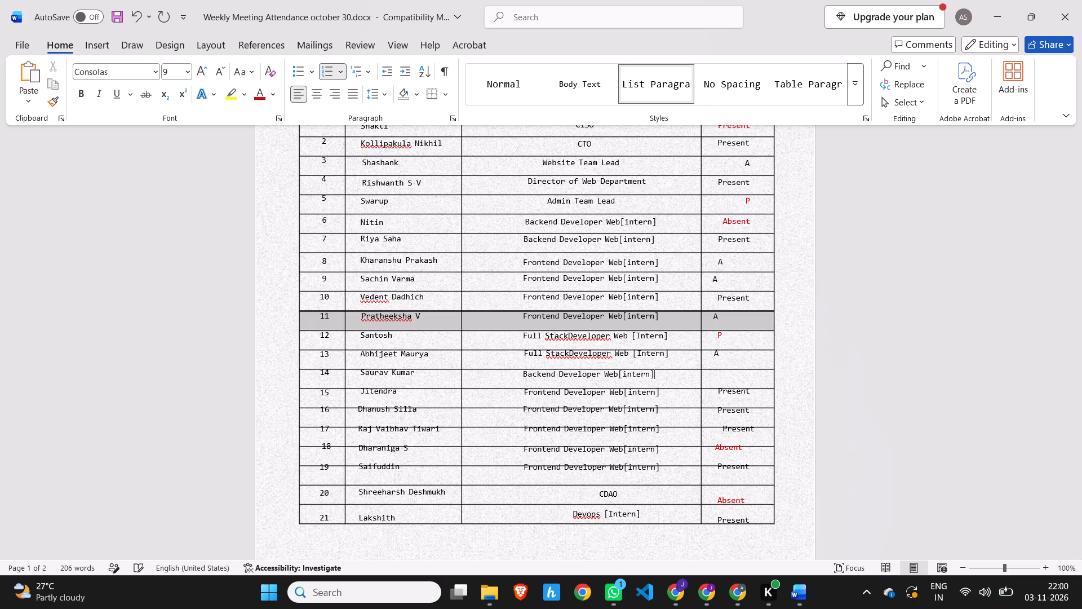
key("Tab")
key("p")
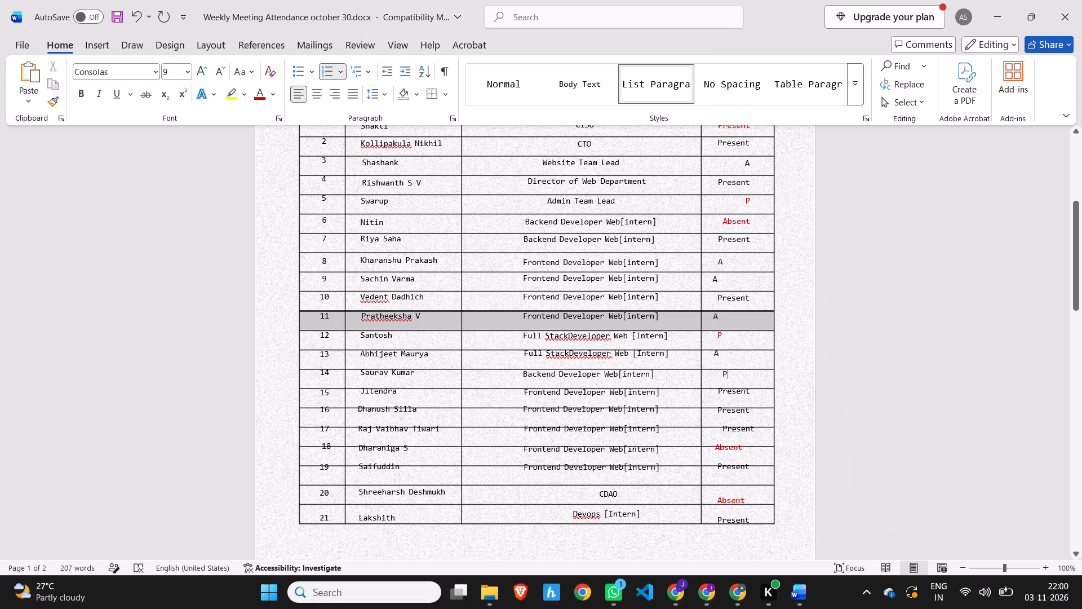
Replace the attendance status of row 18, a Frontend Developer intern, with P.
left_click(746, 452)
key("BackSpace")
key("BackSpace")
key("BackSpace")
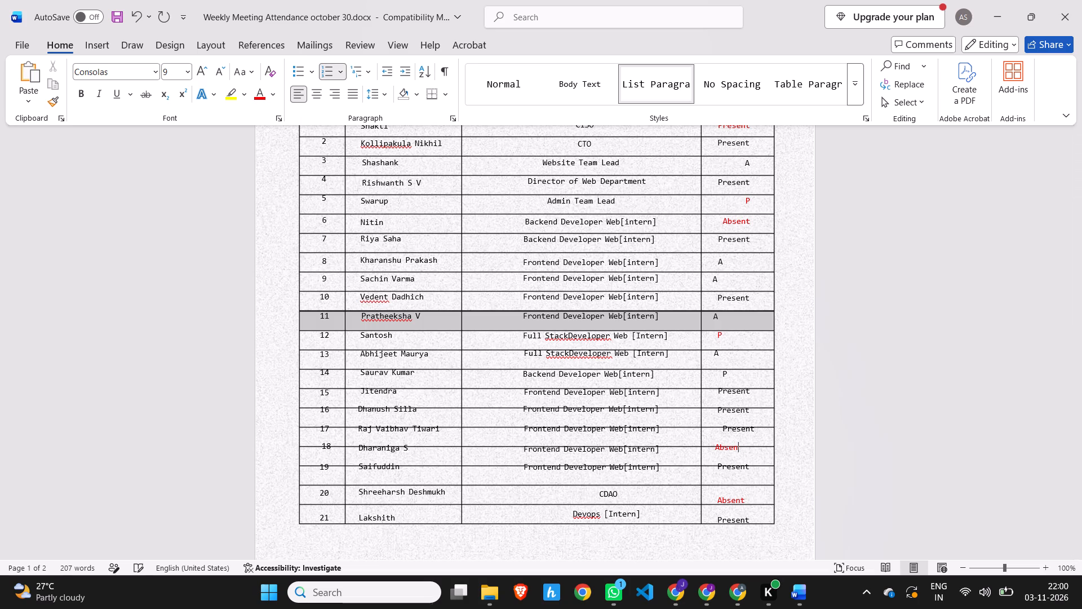
key("BackSpace")
key("BackSpace")
key("BackSpace")
key("BackSpace")
key("BackSpace")
key("p")
key("Return")
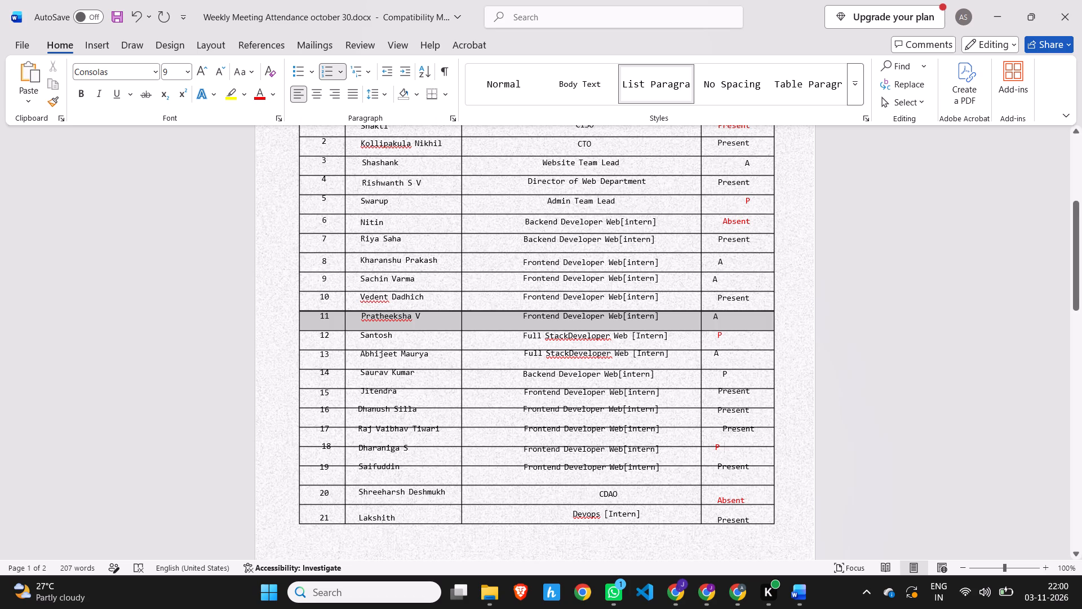
Delete the name and serial number from row 21, the Devops intern at the end of the table.
scroll(728, 401, "down", 1)
left_click_drag(752, 396, 729, 392)
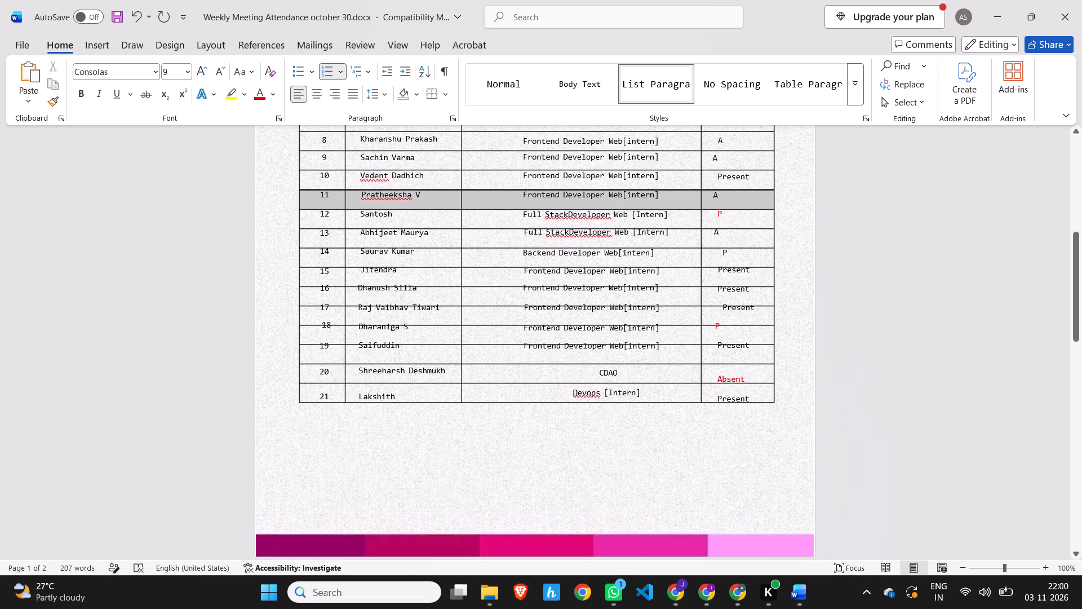
left_click_drag(729, 392, 633, 387)
left_click(633, 387)
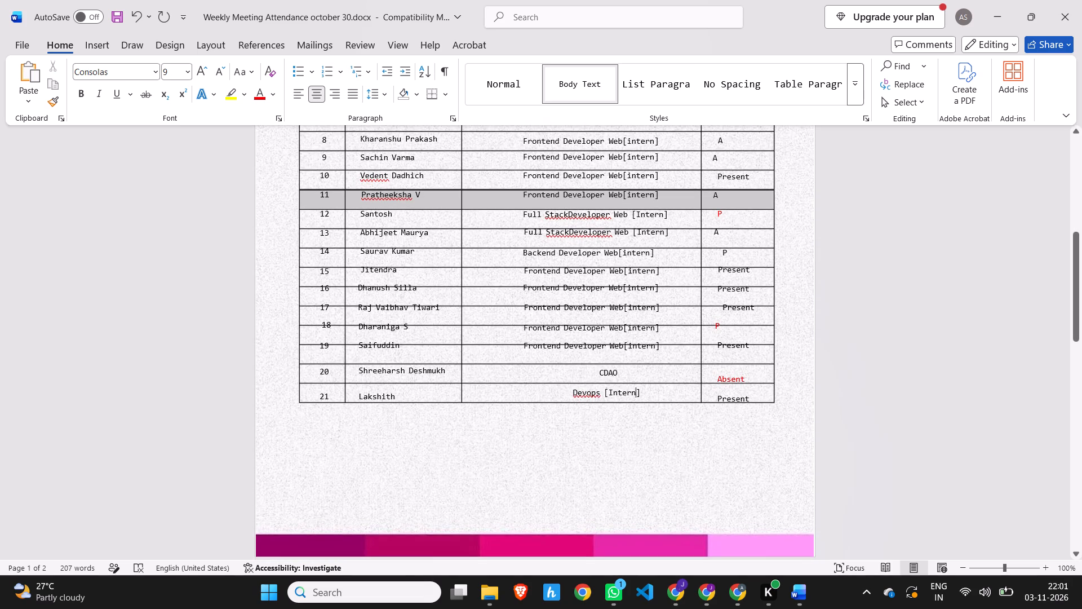
left_click(392, 399)
key("Right")
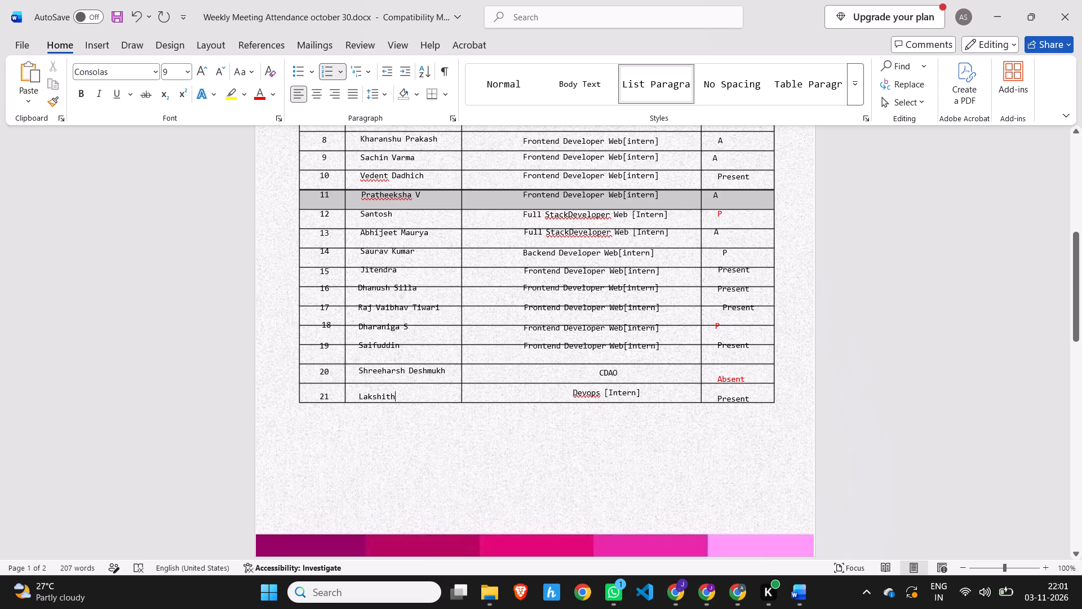
key("BackSpace")
key("BackSpace")
key("BackSpace")
key("BackSpace")
key("BackSpace")
key("BackSpace")
key("BackSpace")
key("BackSpace")
key("BackSpace")
key("BackSpace")
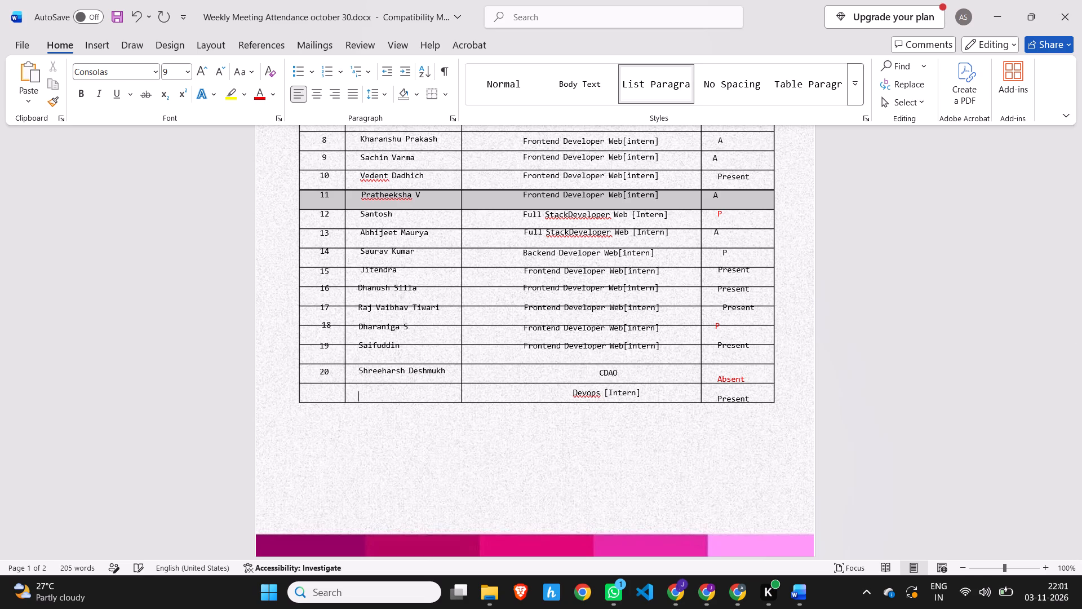
Delete the designation Devops [Intern] from the last table row.
left_click(642, 394)
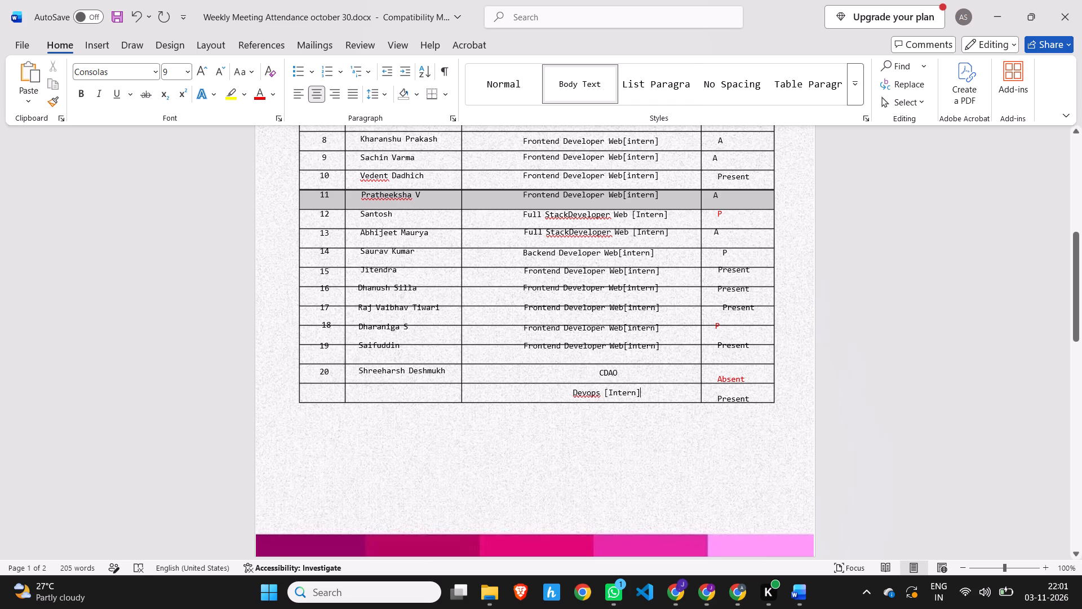
key("BackSpace")
key("BackSpace")
key("BackSpace")
key("BackSpace")
key("BackSpace")
key("BackSpace")
key("BackSpace")
key("BackSpace")
key("BackSpace")
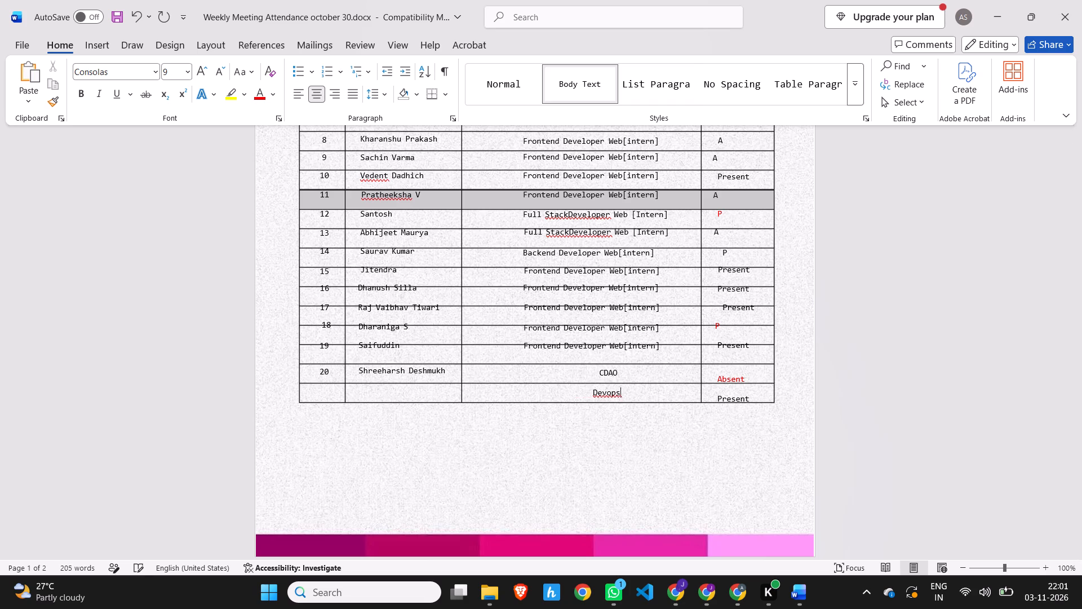
key("BackSpace")
key("BackSpace")
key("BackSpace")
key("BackSpace")
key("BackSpace")
key("BackSpace")
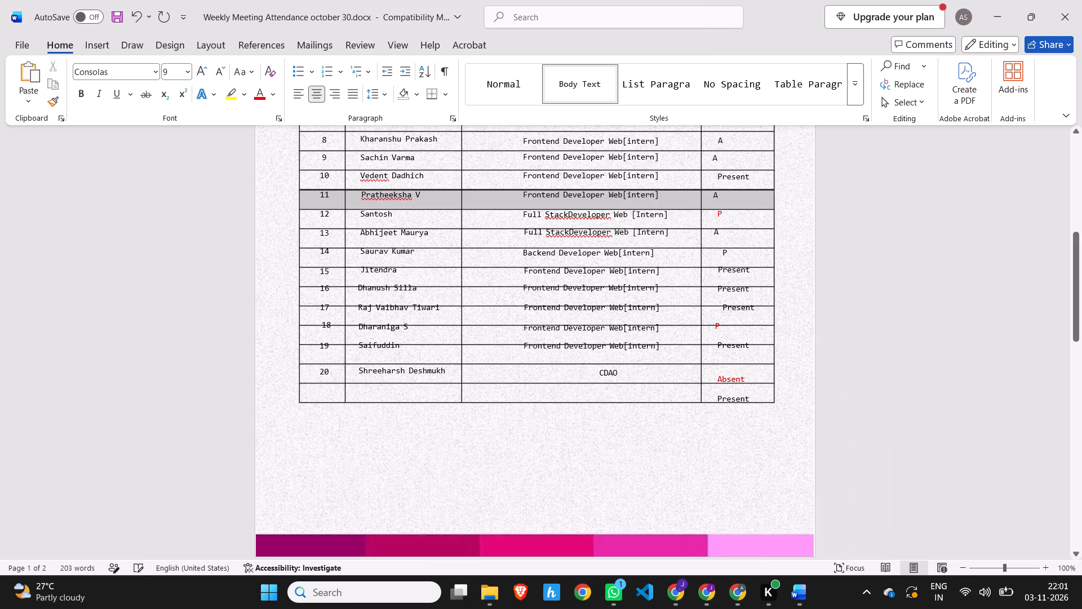
Delete the attendance status from the last table row, leaving that row empty.
left_click(751, 398)
key("BackSpace")
key("BackSpace")
key("BackSpace")
key("BackSpace")
key("BackSpace")
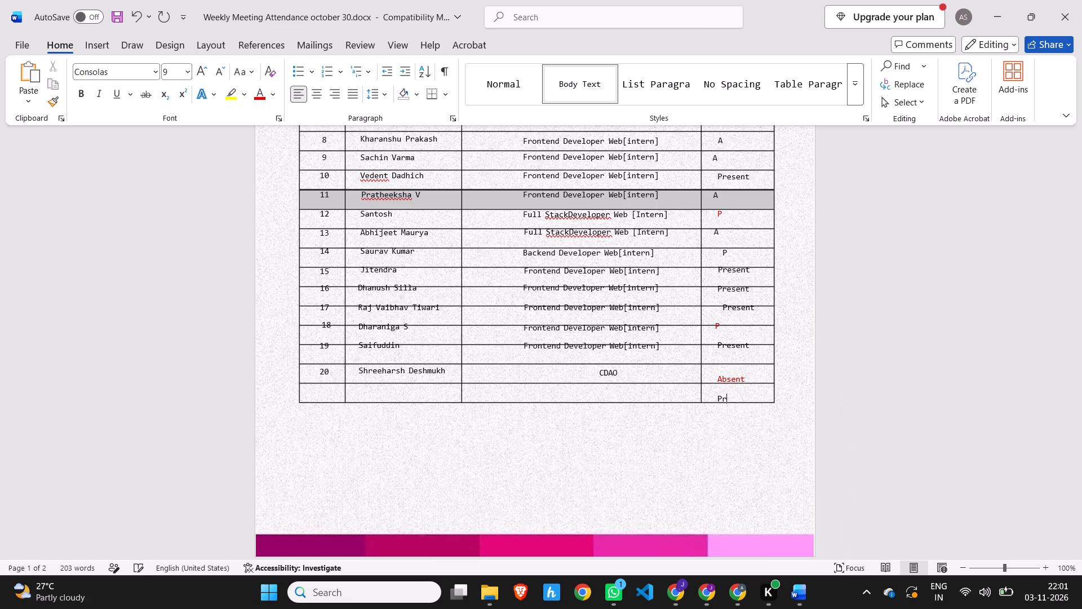
key("BackSpace")
key("BackSpace")
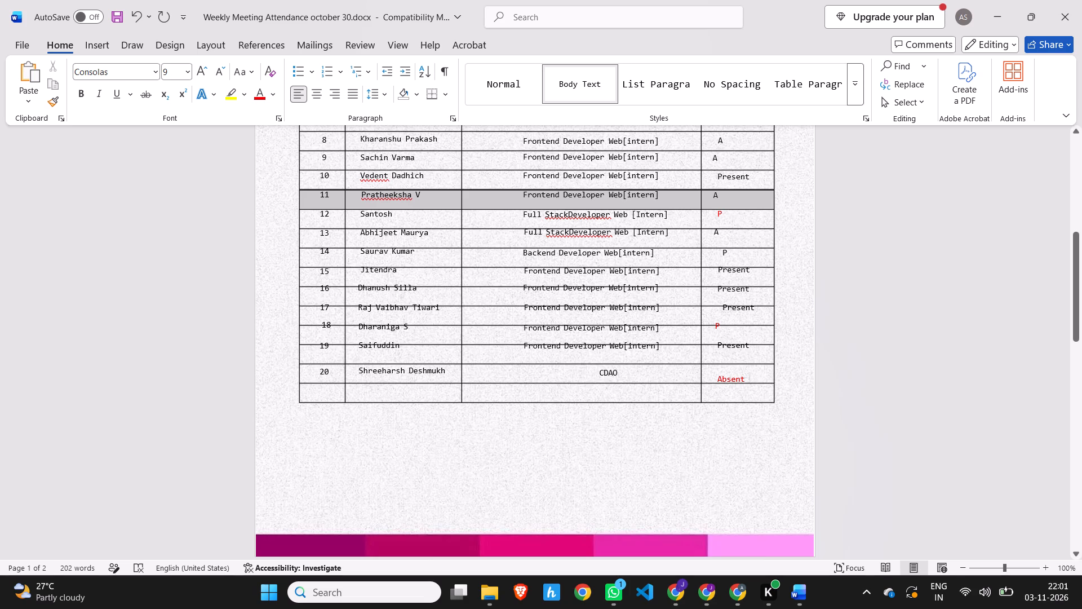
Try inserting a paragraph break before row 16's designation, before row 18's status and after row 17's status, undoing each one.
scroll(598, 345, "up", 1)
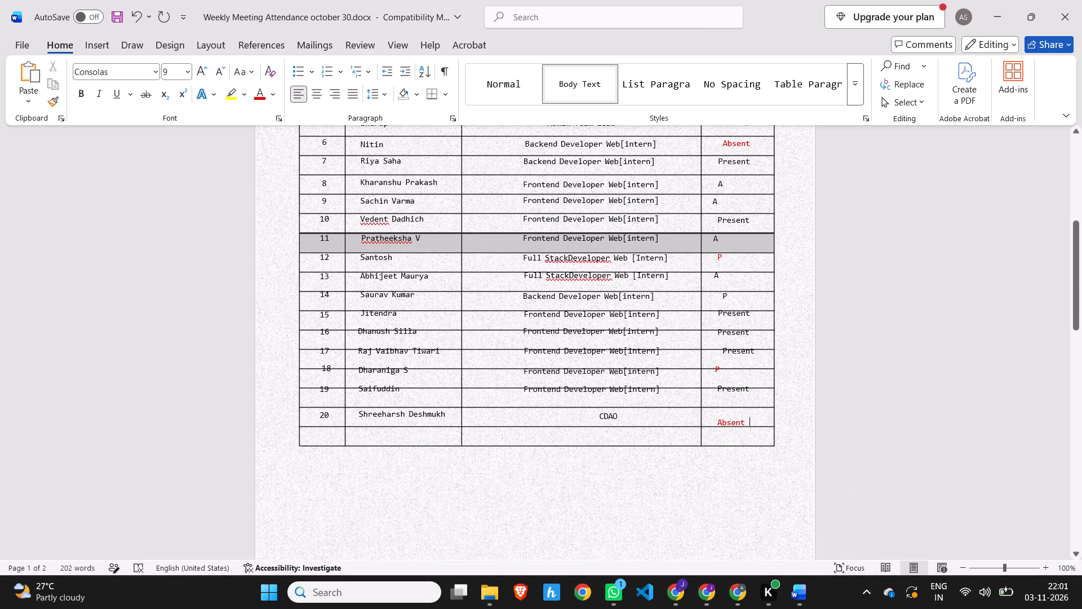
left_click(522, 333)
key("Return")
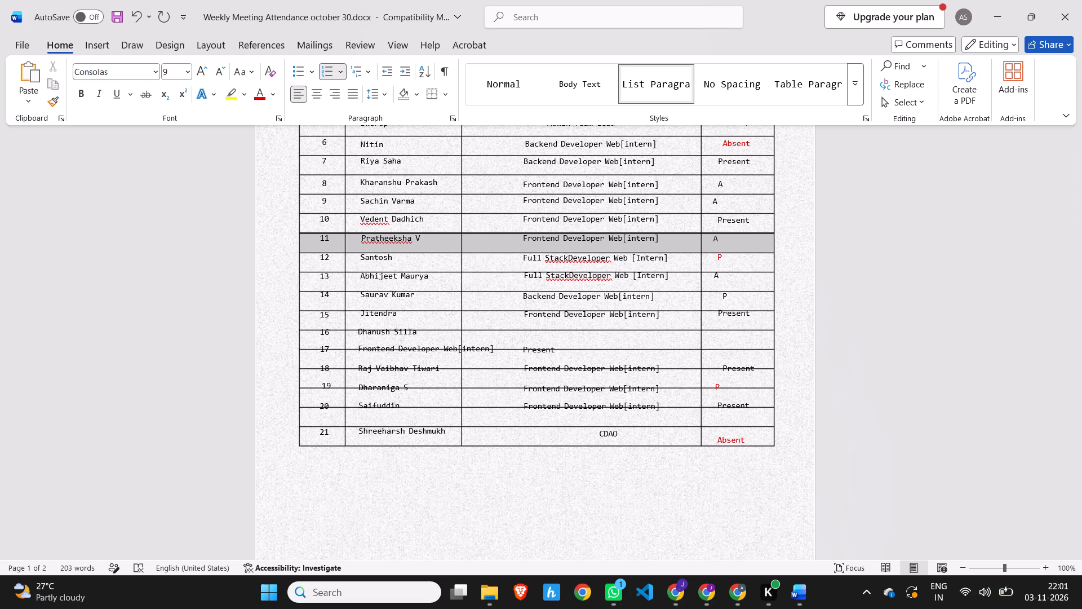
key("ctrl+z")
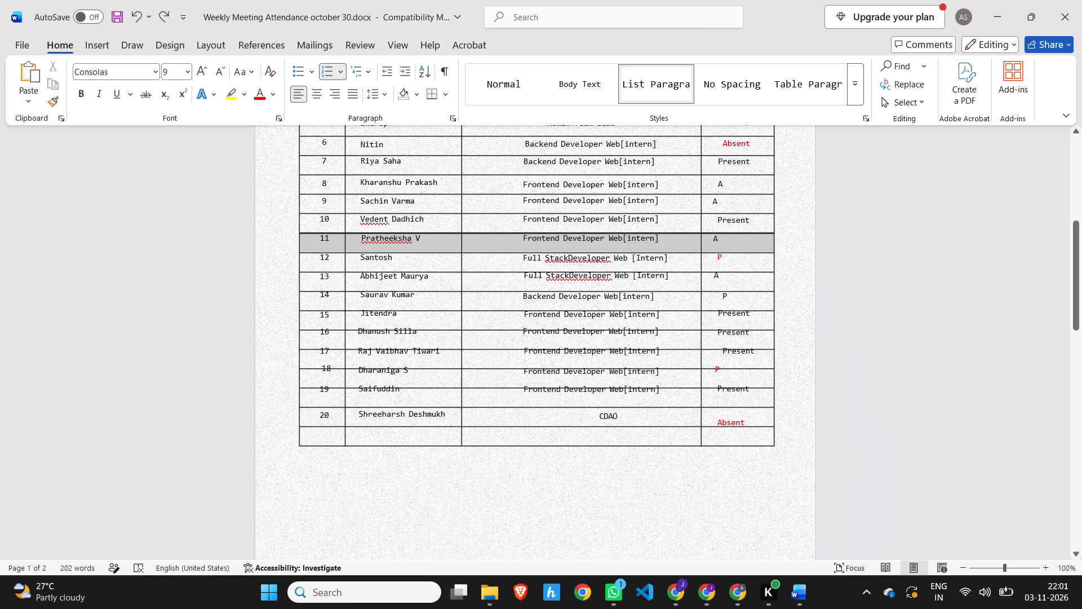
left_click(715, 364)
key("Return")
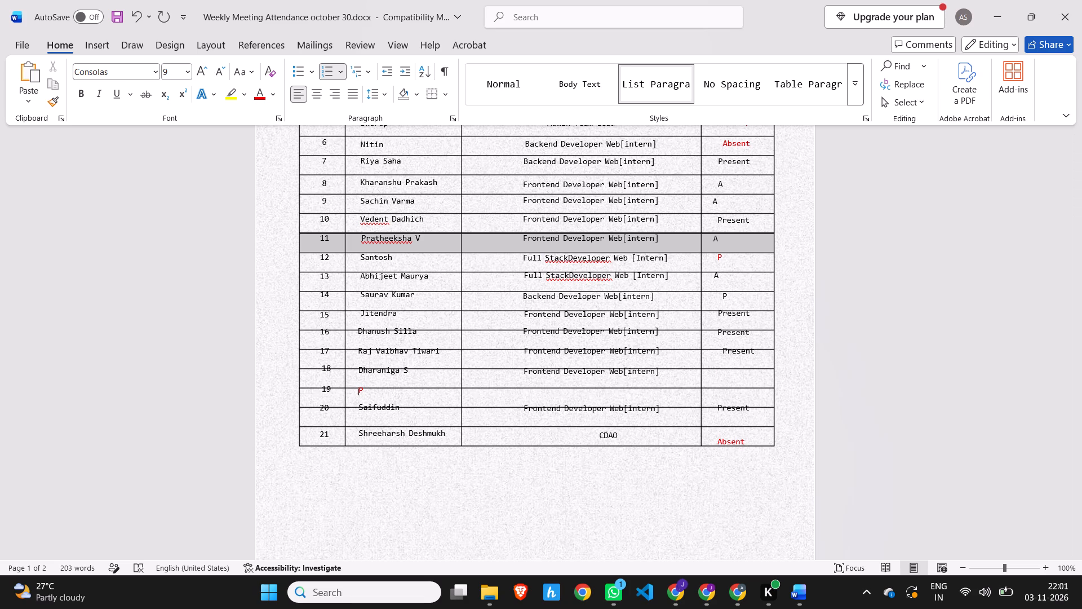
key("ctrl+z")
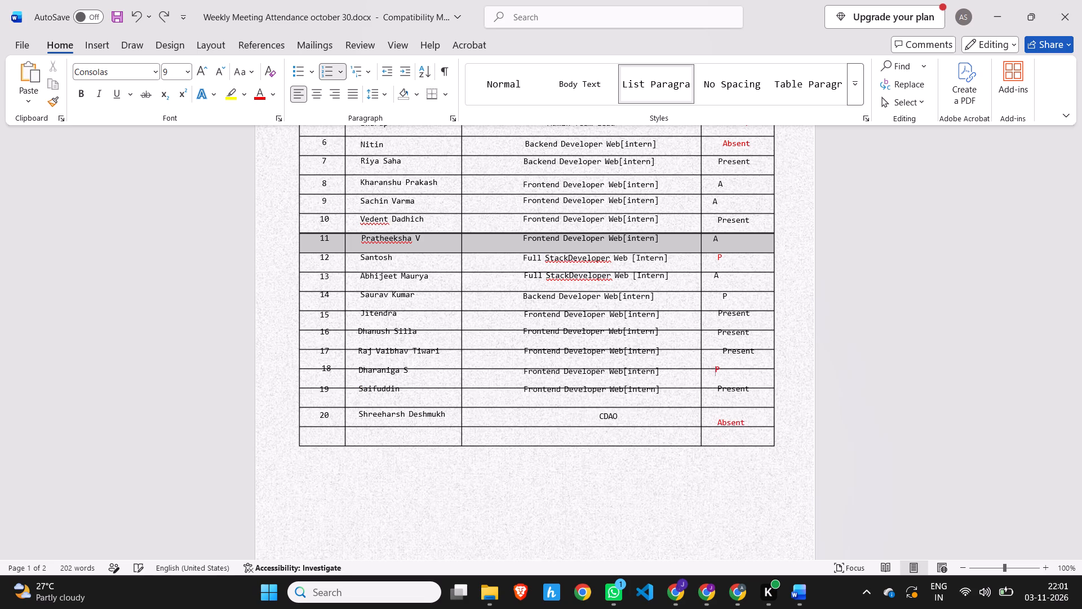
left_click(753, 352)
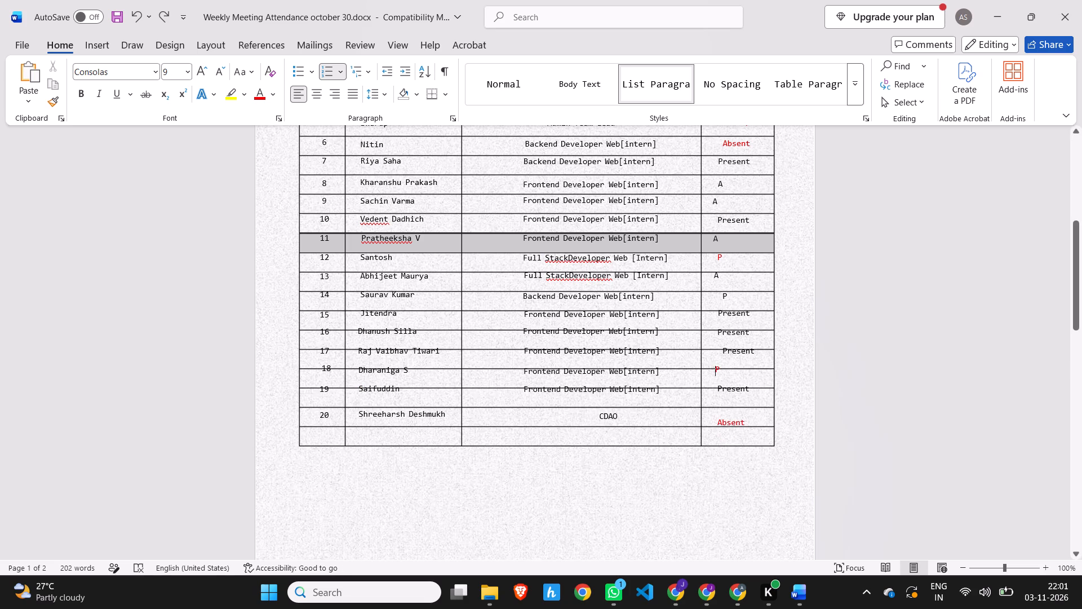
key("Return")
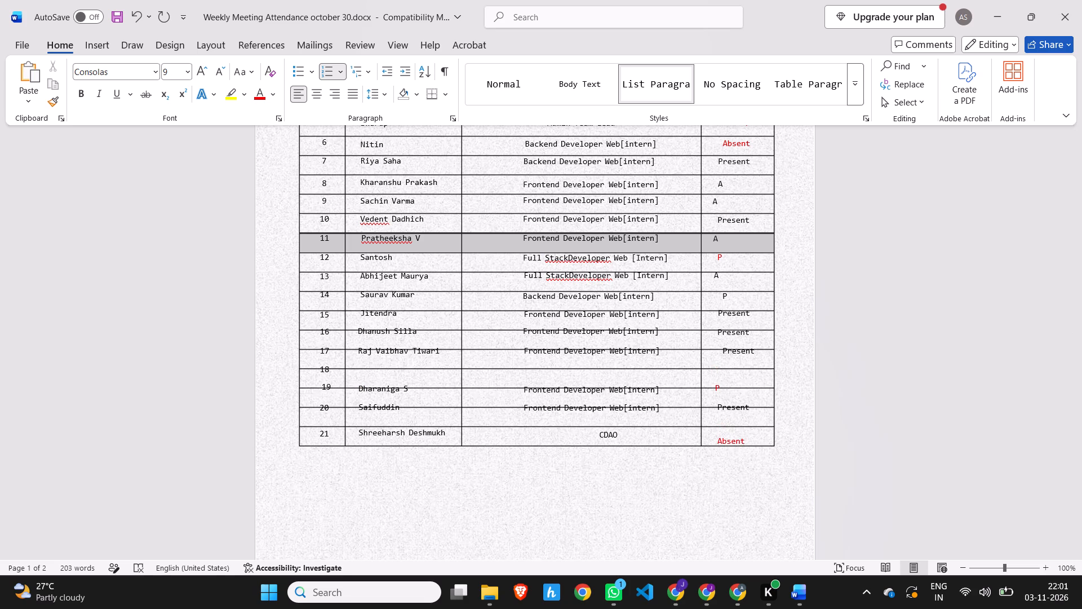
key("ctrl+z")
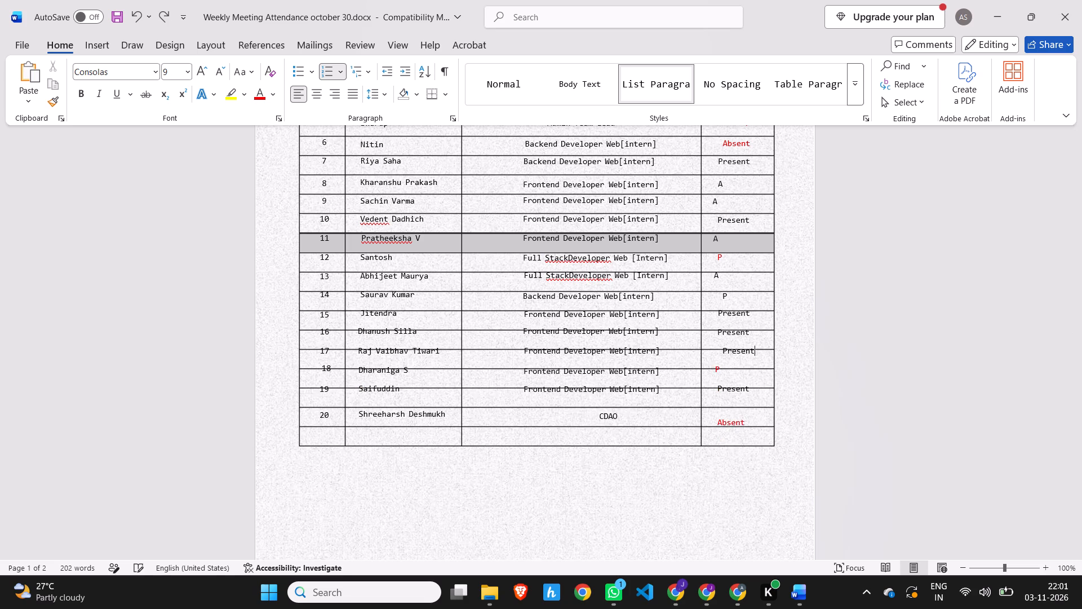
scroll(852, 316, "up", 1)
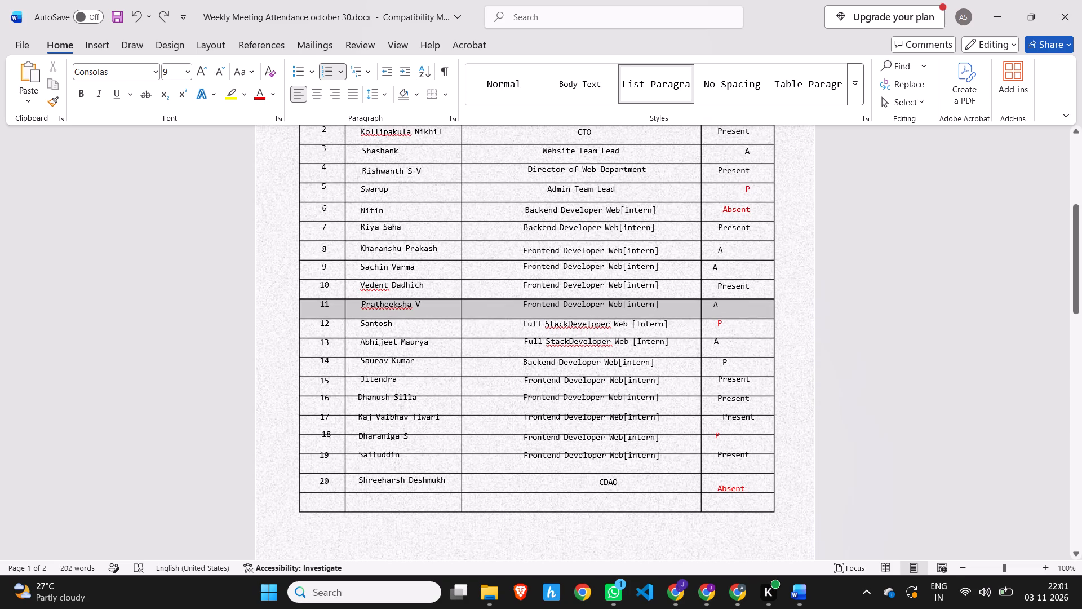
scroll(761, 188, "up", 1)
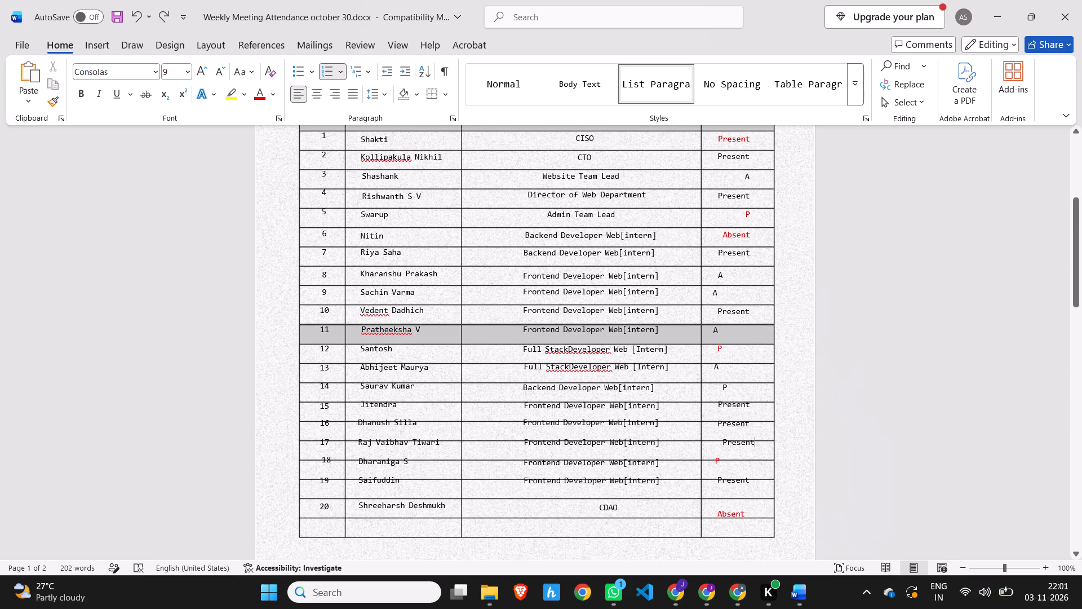
Complete the abbreviated attendance statuses as Present in row 5 and Absent in row 3.
left_click(752, 215)
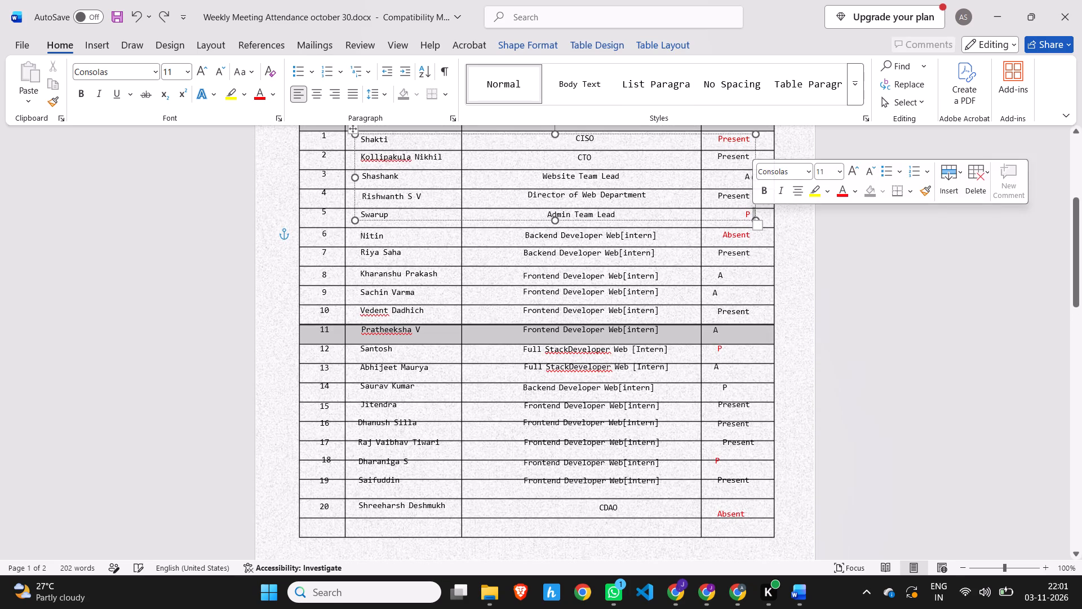
left_click(749, 211)
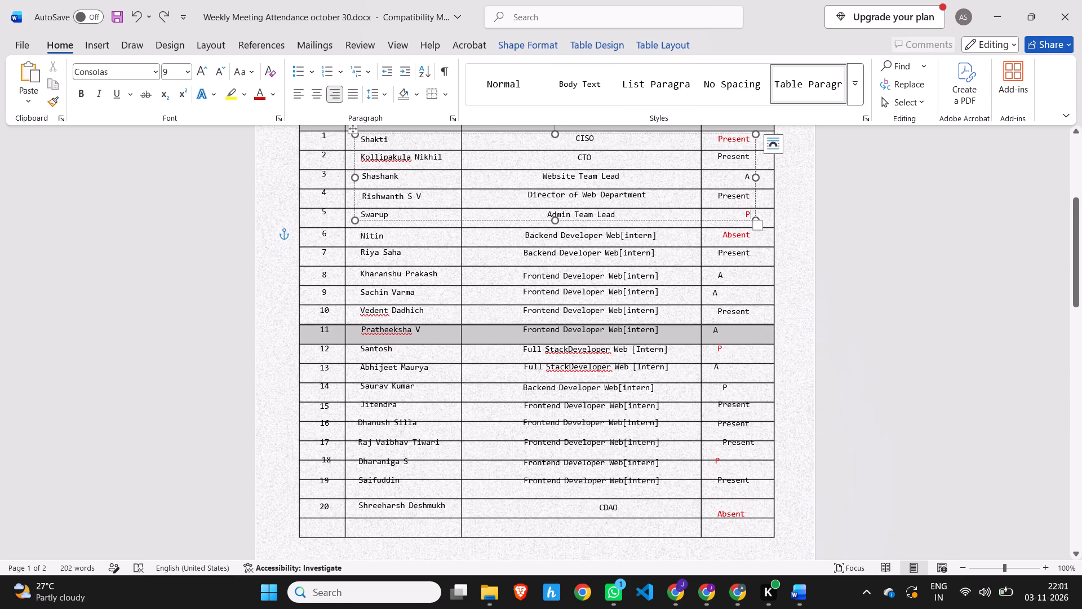
key("r")
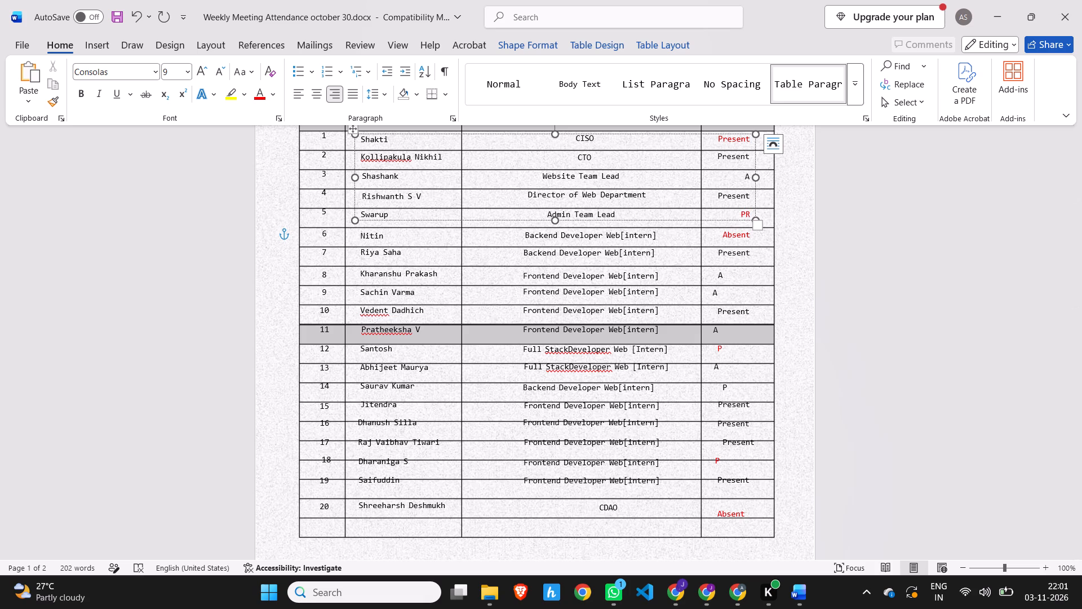
key("BackSpace")
type("resent")
left_click(748, 175)
type("bsent")
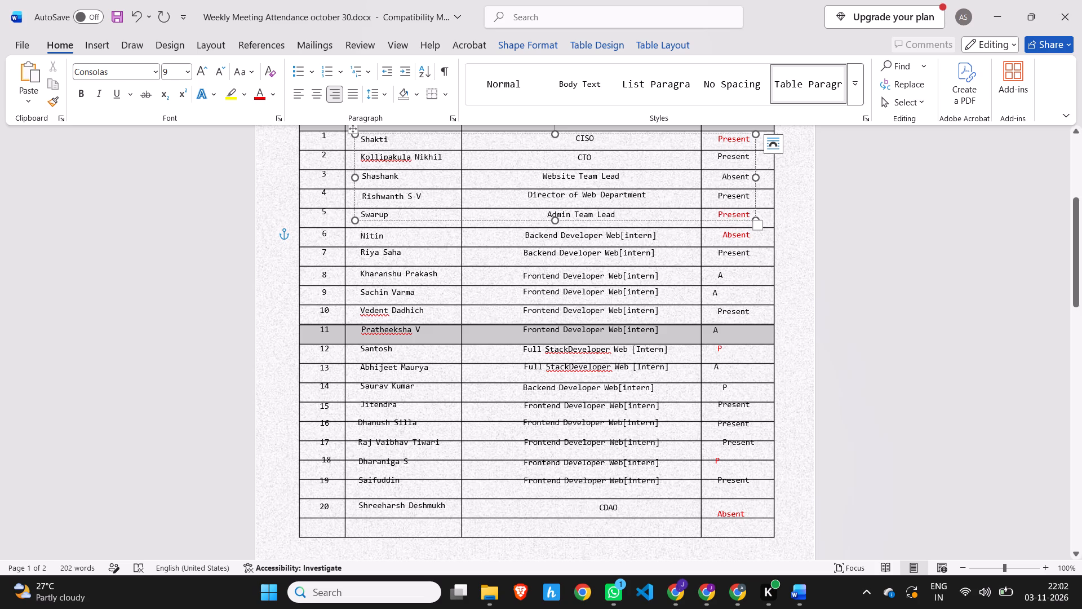
Expand the attendance statuses in rows 8, 9 and 11 to Absent.
left_click(729, 277)
left_click(724, 277)
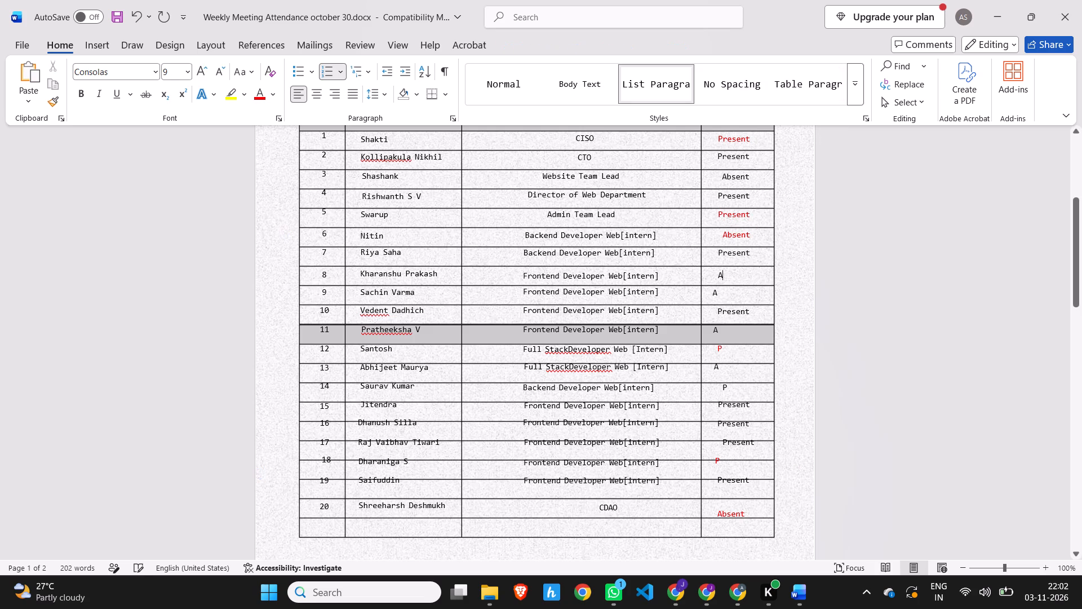
type("bsent")
left_click(722, 289)
left_click(718, 297)
type("bsent")
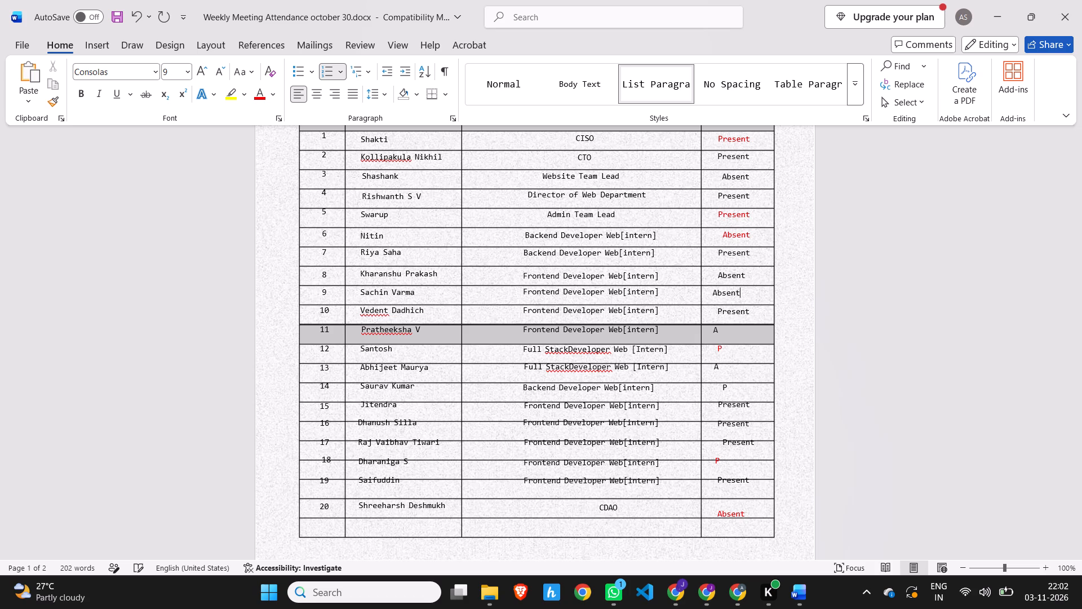
left_click(720, 330)
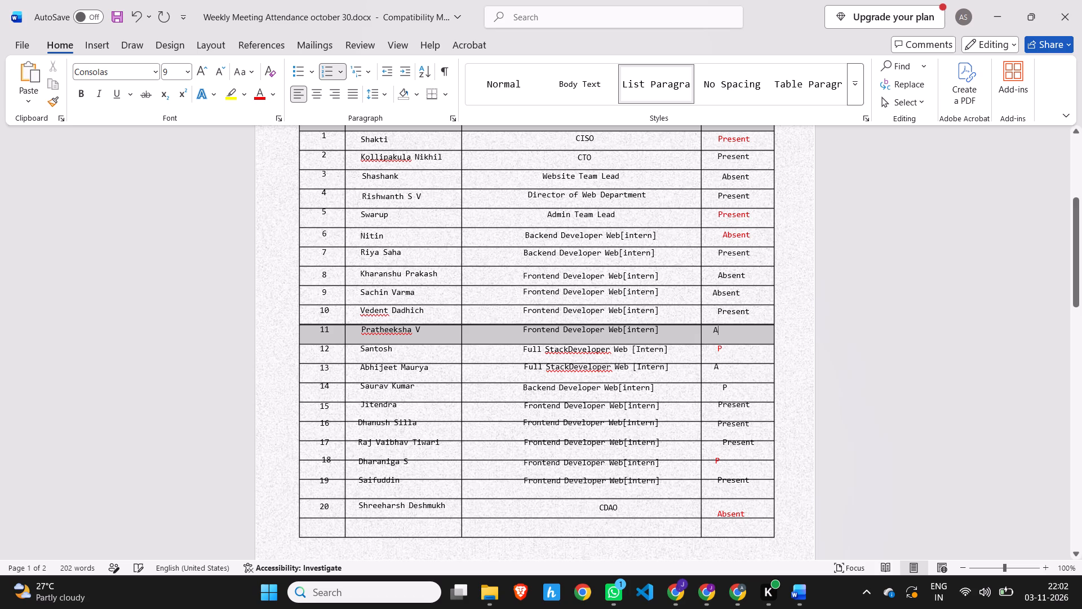
type("bsent")
Complete the abbreviated statuses as Present in rows 12, 14 and 18, and Absent in row 13.
left_click(721, 349)
type("resent")
left_click(717, 366)
type("bsent")
left_click(729, 387)
type("resent")
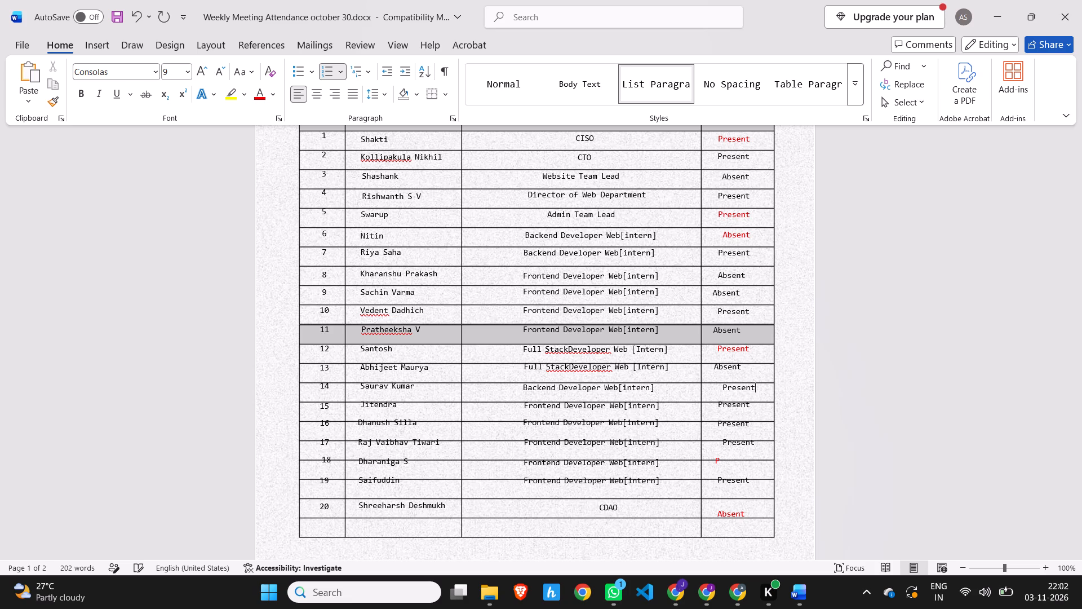
left_click(720, 463)
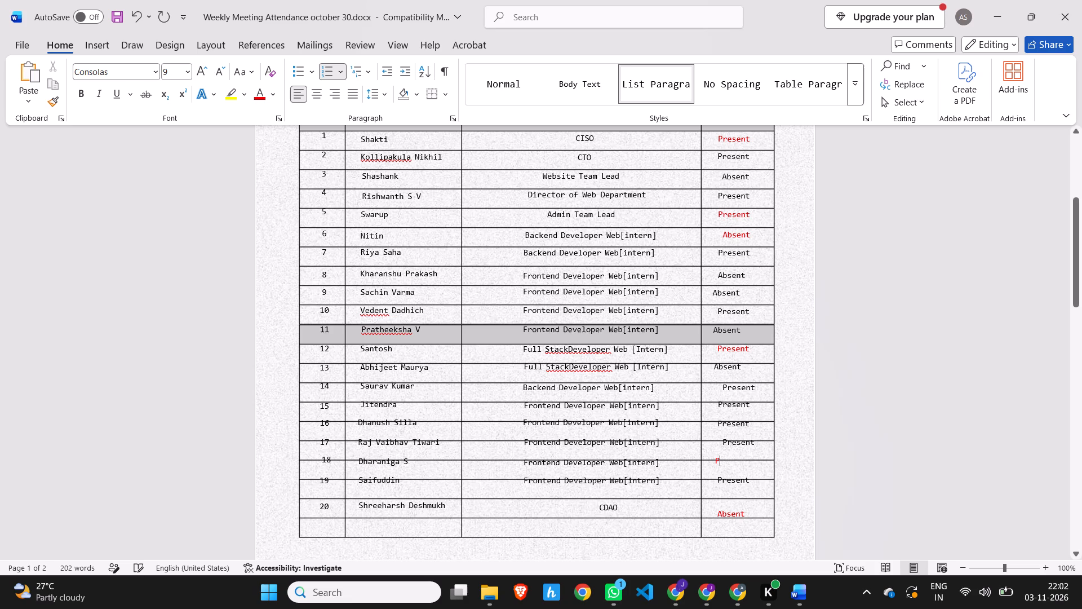
type("resent")
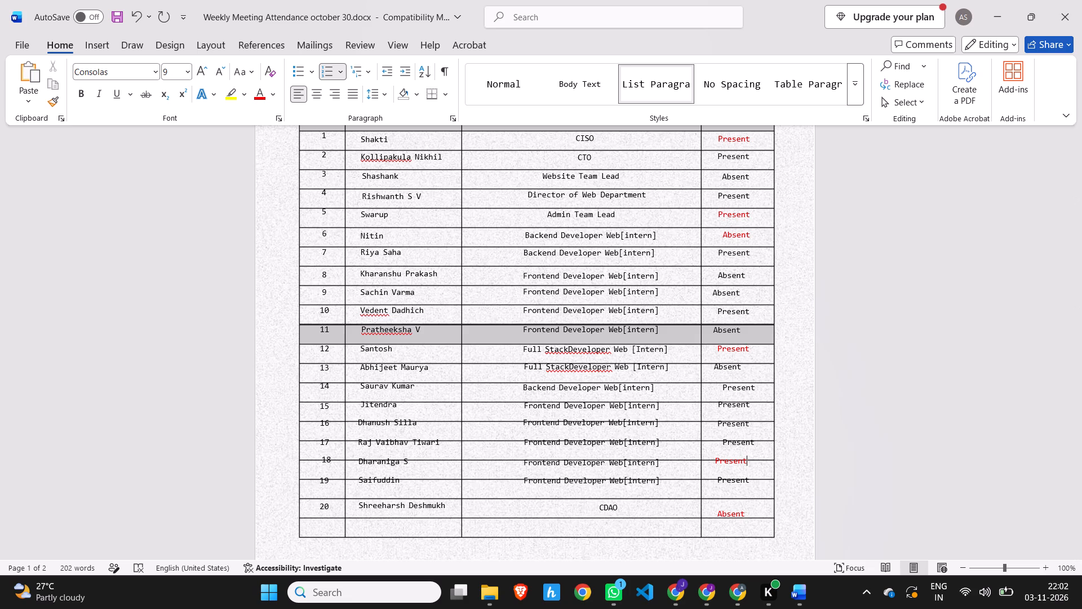
Review the Absentees list on page two against the statuses in the attendance table.
scroll(472, 338, "down", 2)
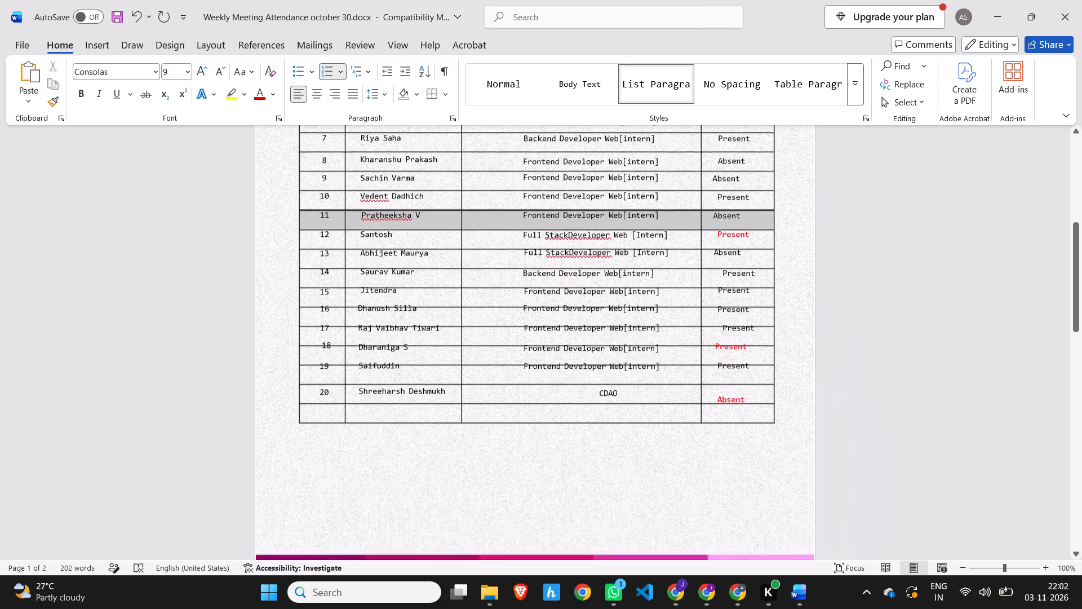
scroll(472, 338, "down", 1)
scroll(472, 338, "right", 1)
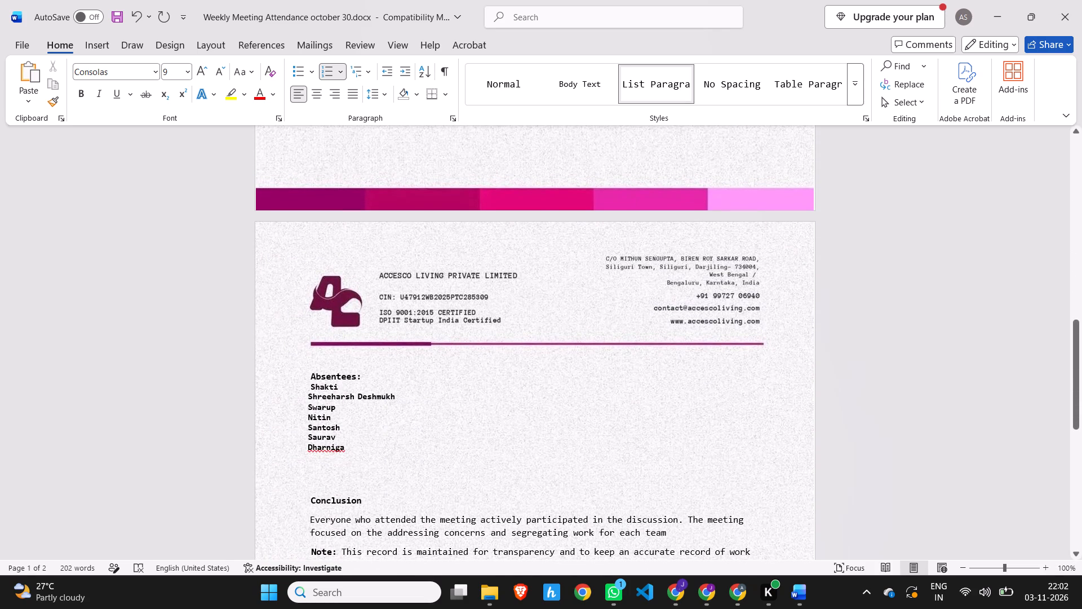
scroll(472, 338, "right", 3)
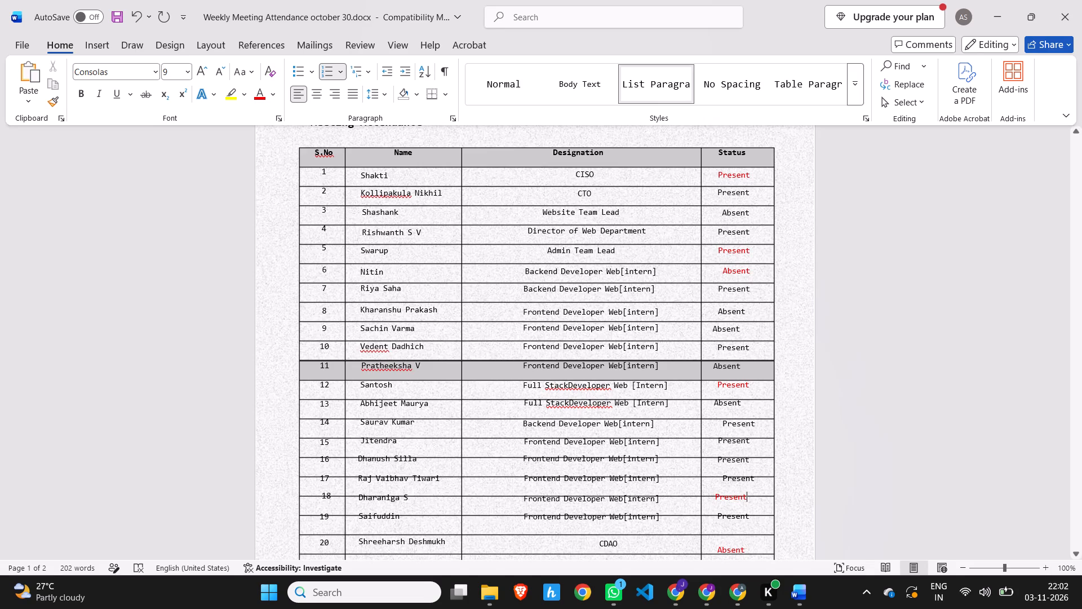
scroll(569, 343, "down", 1)
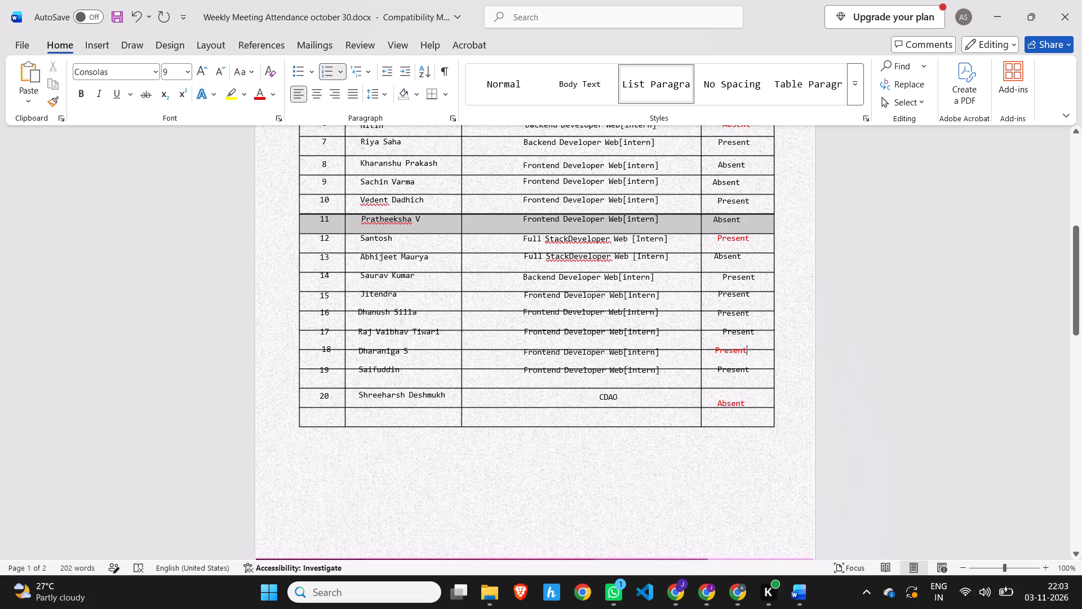
scroll(783, 383, "up", 2)
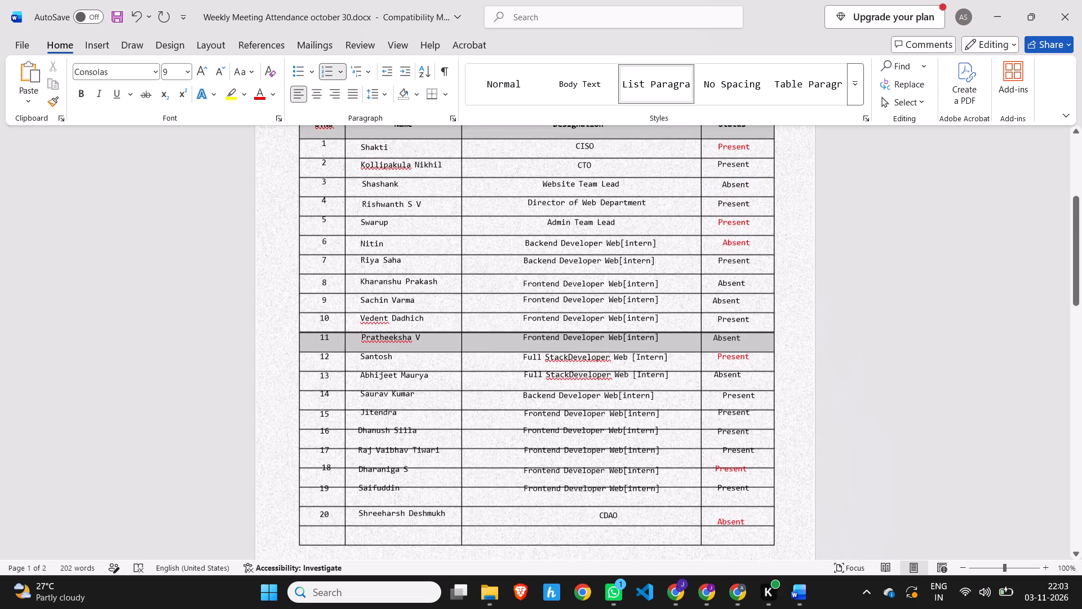
Colour the Absent statuses in rows 3, 8, 9 and 11 red.
left_click_drag(751, 188, 721, 187)
key("ctrl+z")
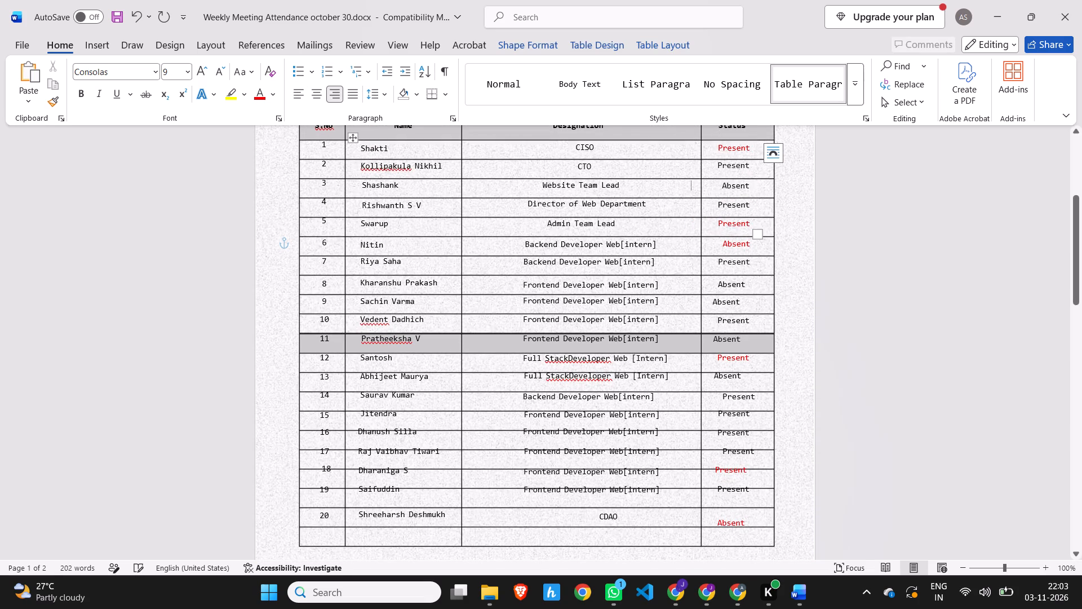
left_click_drag(721, 187, 755, 188)
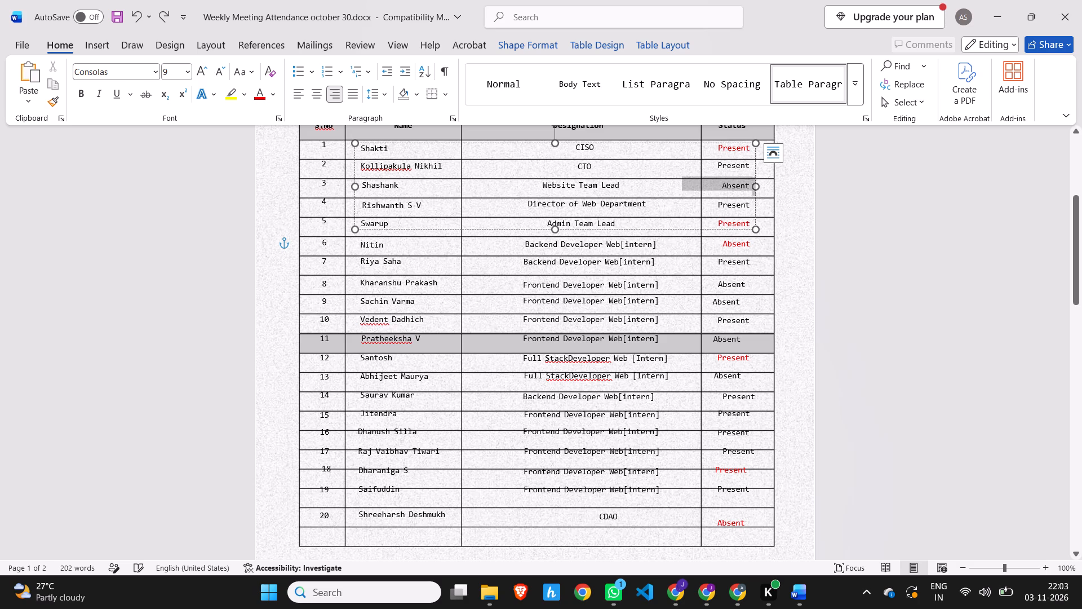
left_click_drag(755, 188, 748, 186)
left_click(838, 230)
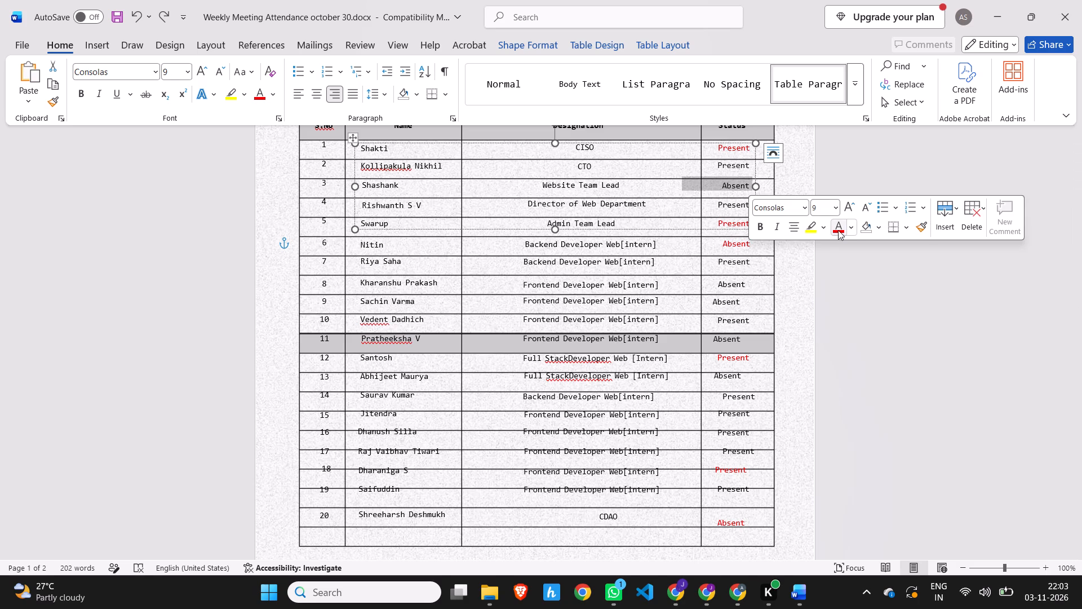
left_click_drag(718, 284, 761, 285)
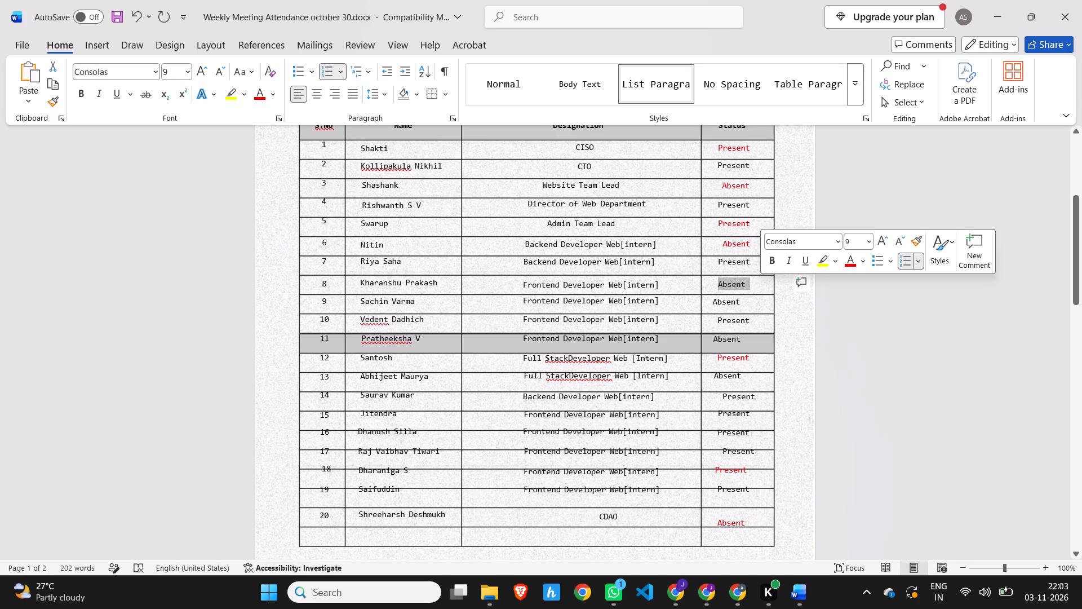
left_click(849, 267)
left_click_drag(709, 303, 748, 301)
left_click(842, 277)
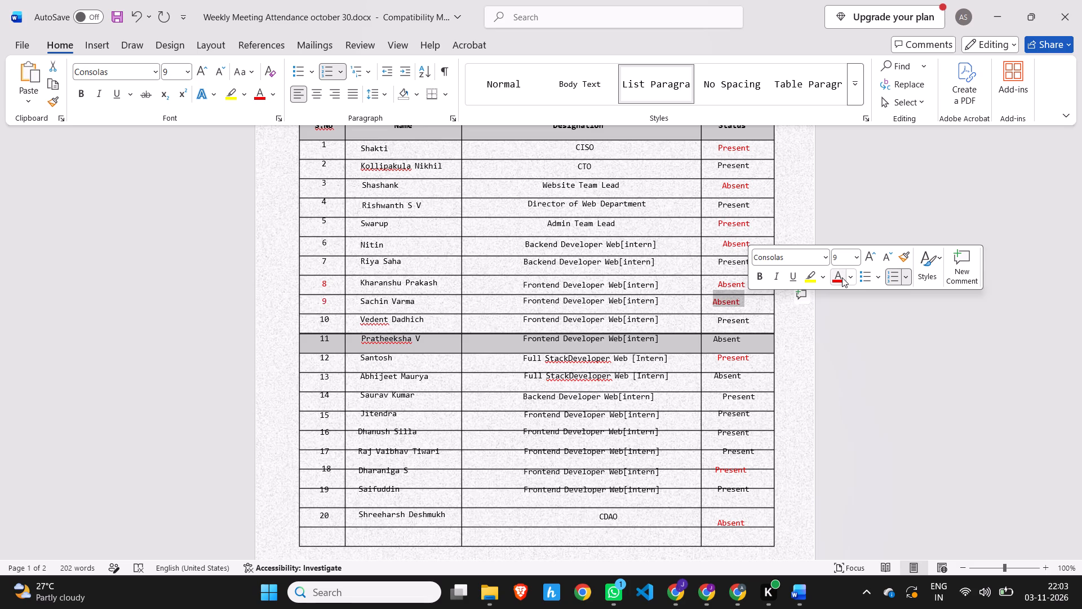
left_click_drag(713, 342, 743, 341)
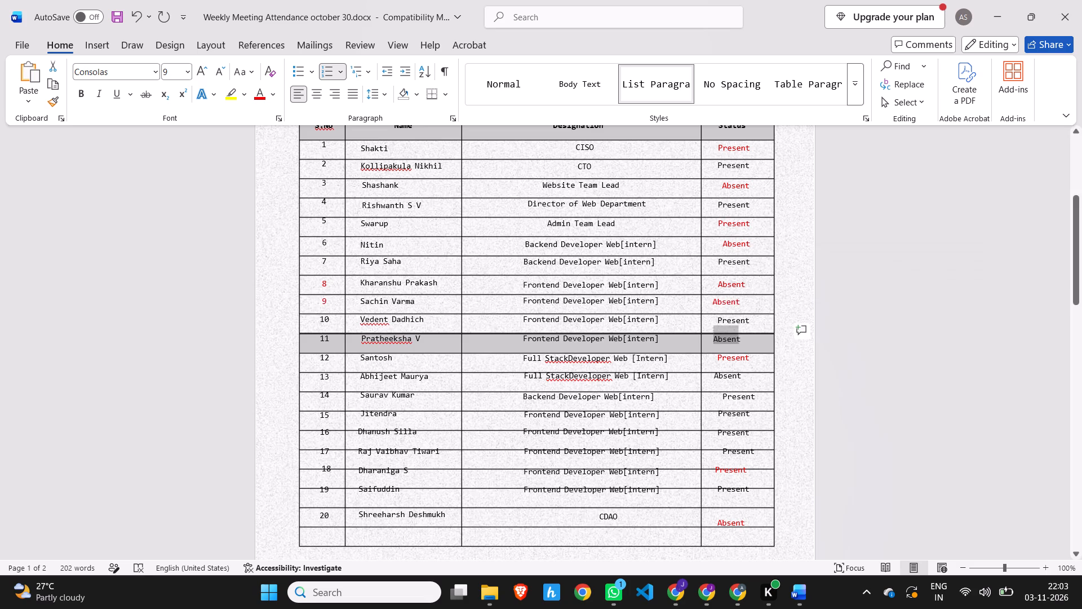
left_click_drag(743, 341, 746, 341)
left_click(832, 314)
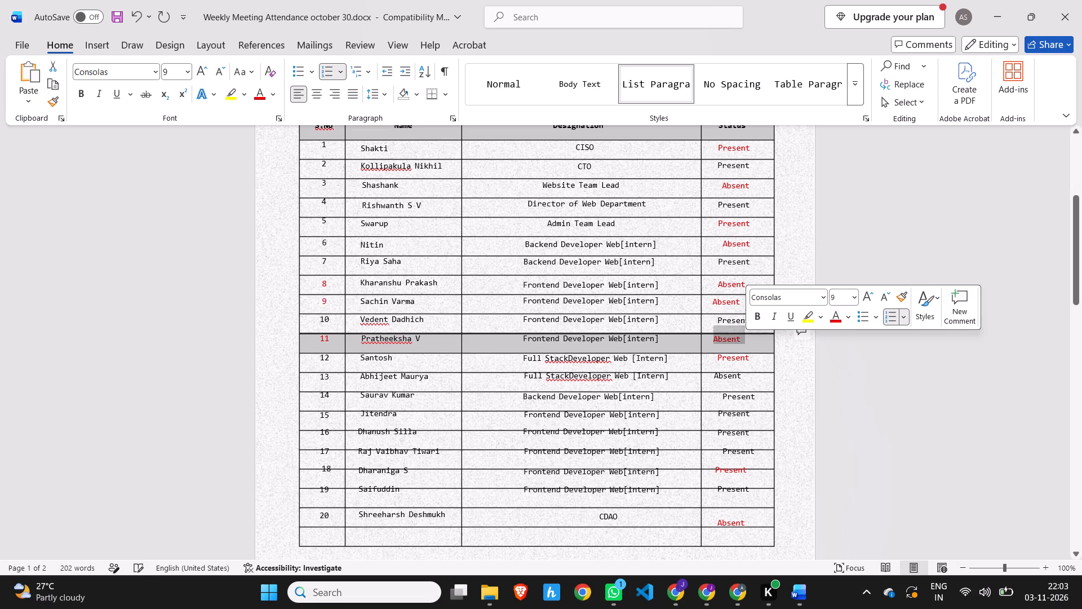
Colour the Absent status in row 13 red.
left_click_drag(713, 383, 744, 378)
double_click(744, 378)
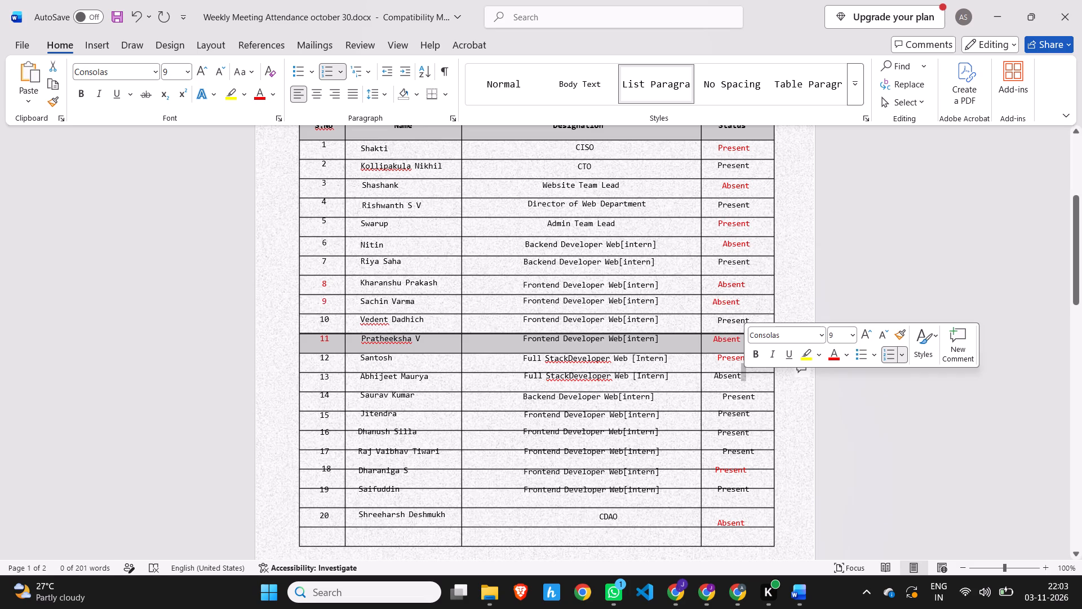
left_click(744, 378)
left_click_drag(744, 378, 742, 377)
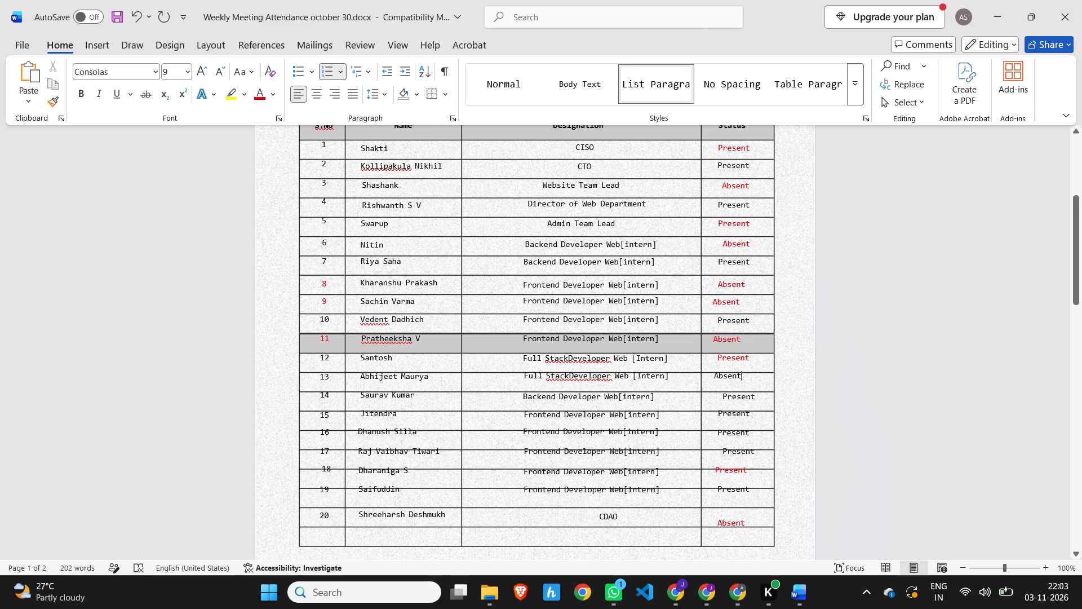
left_click_drag(742, 377, 711, 374)
left_click(794, 352)
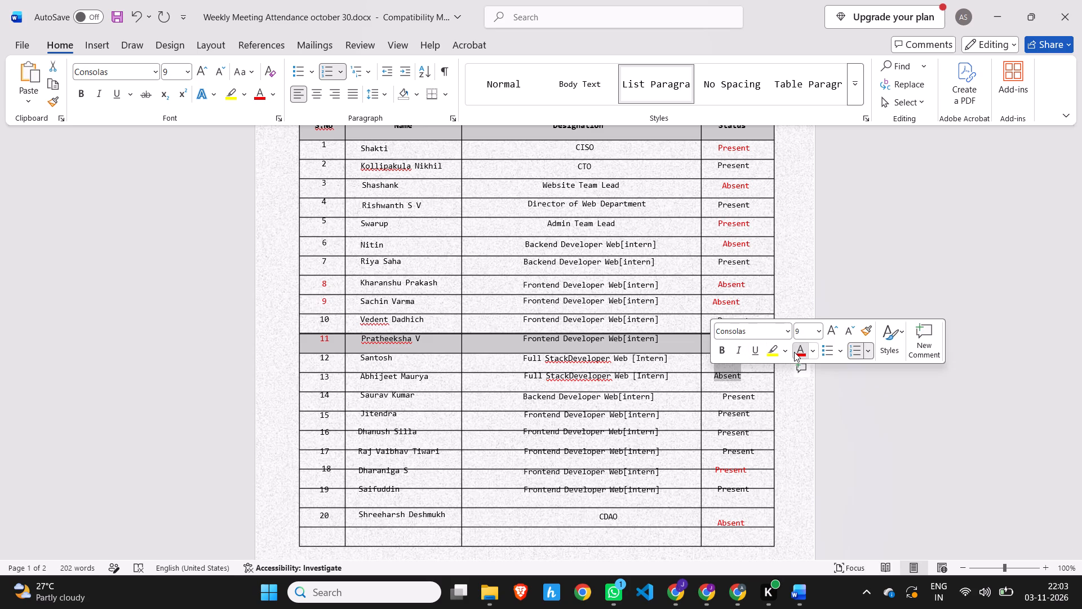
left_click(834, 254)
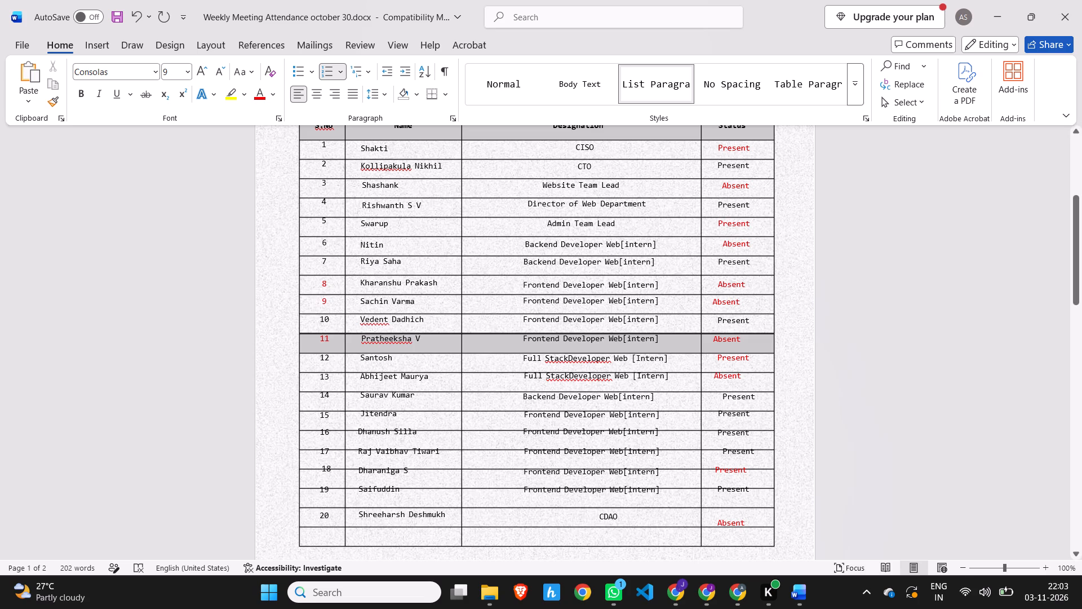
scroll(858, 241, "up", 1)
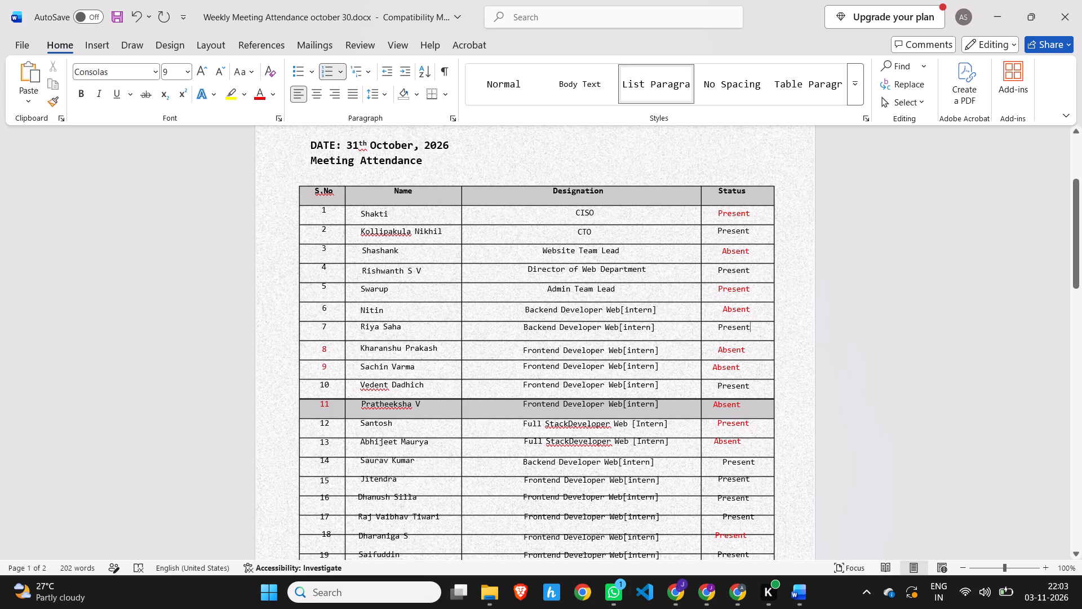
Colour the Present statuses in rows 1 and 5 of the attendance table black.
left_click_drag(750, 215, 712, 214)
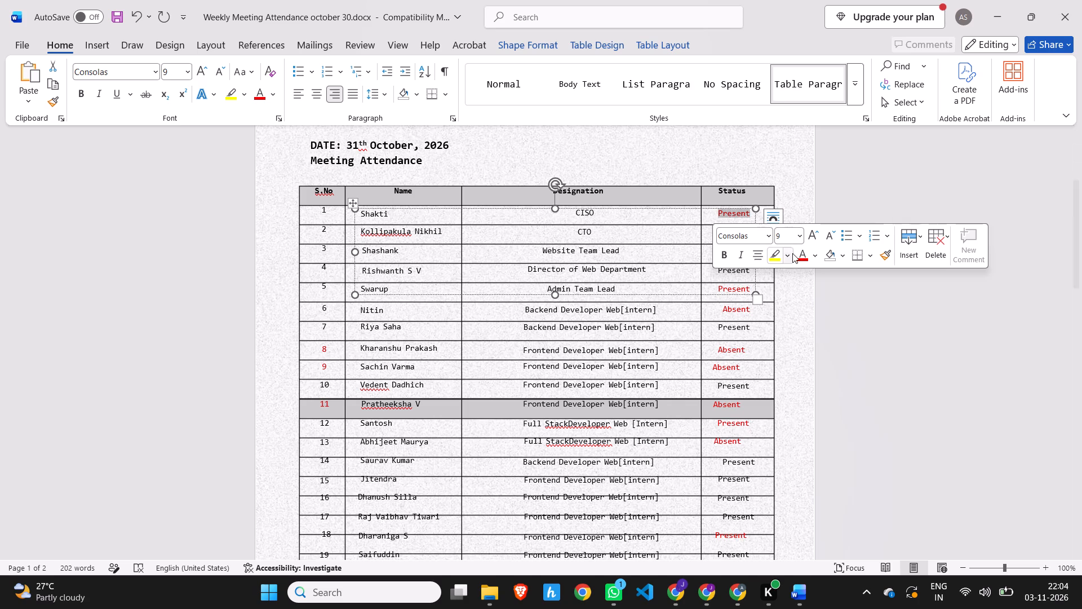
left_click(810, 253)
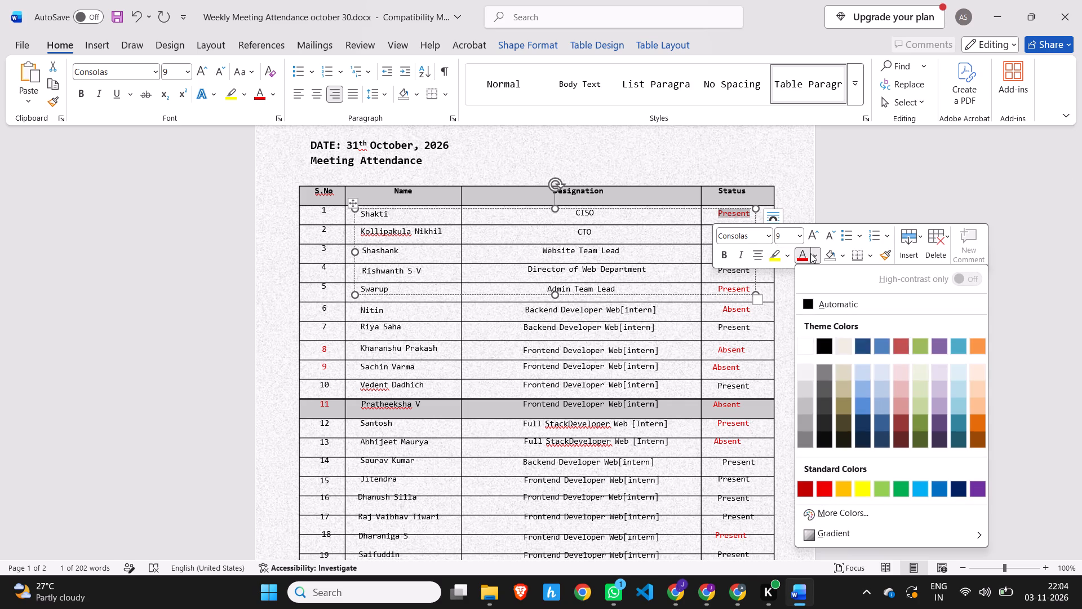
left_click(821, 342)
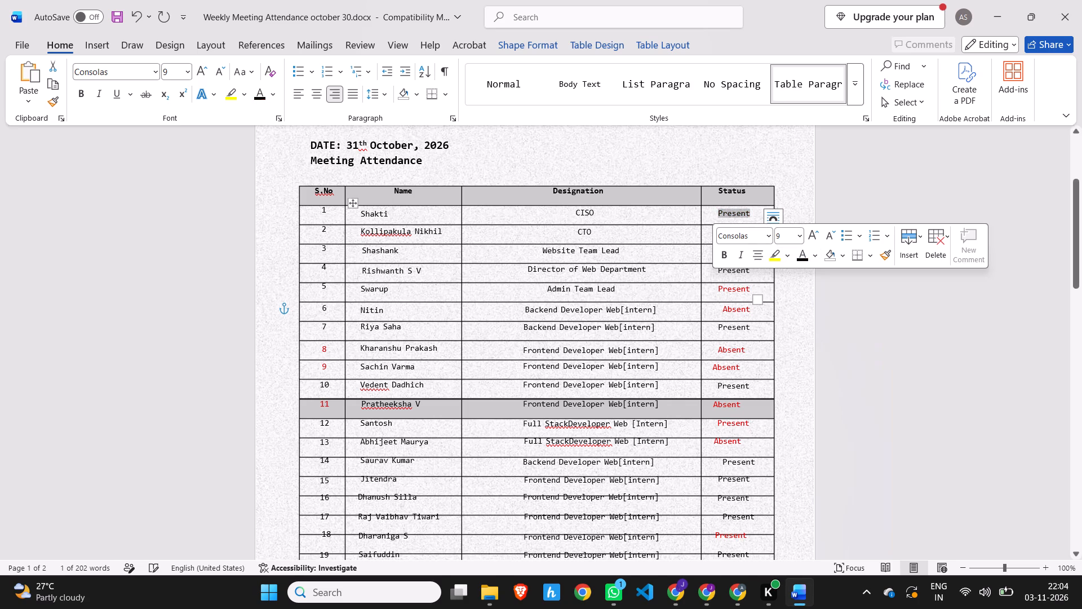
left_click(845, 166)
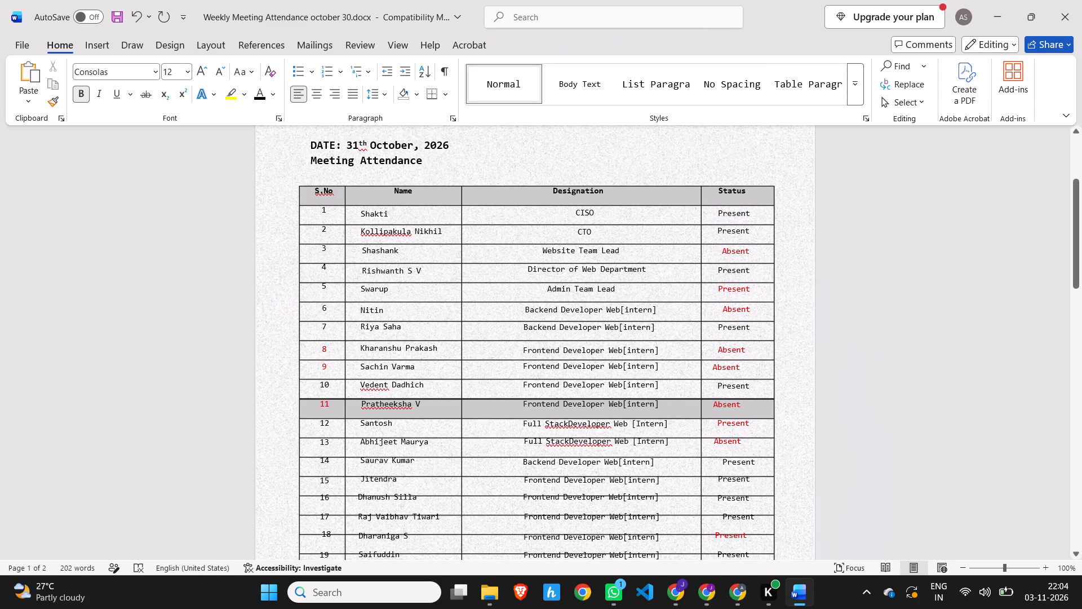
left_click_drag(718, 287, 757, 288)
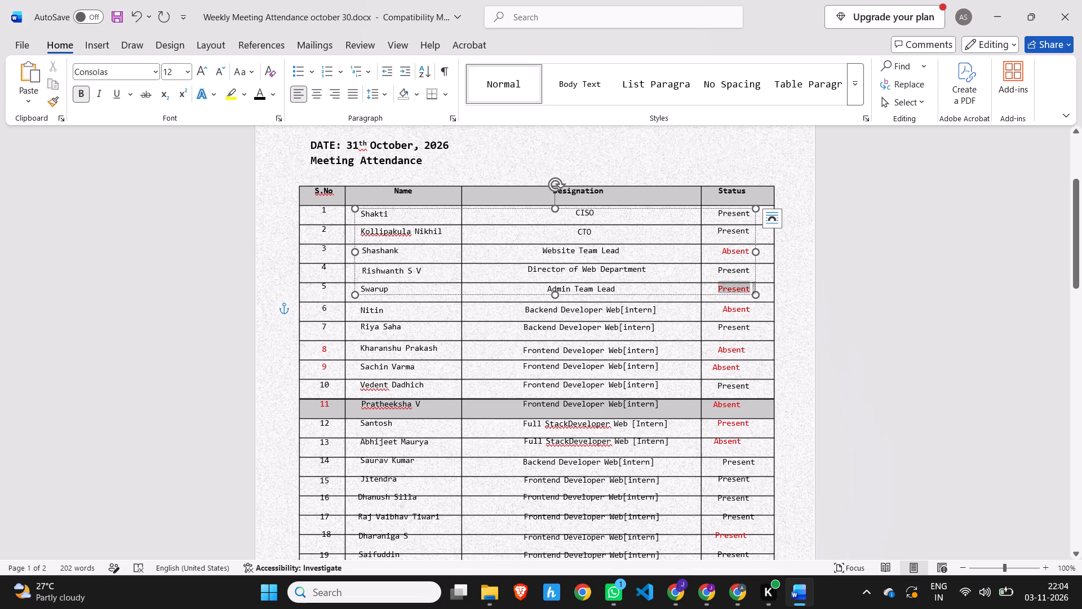
left_click_drag(757, 288, 759, 288)
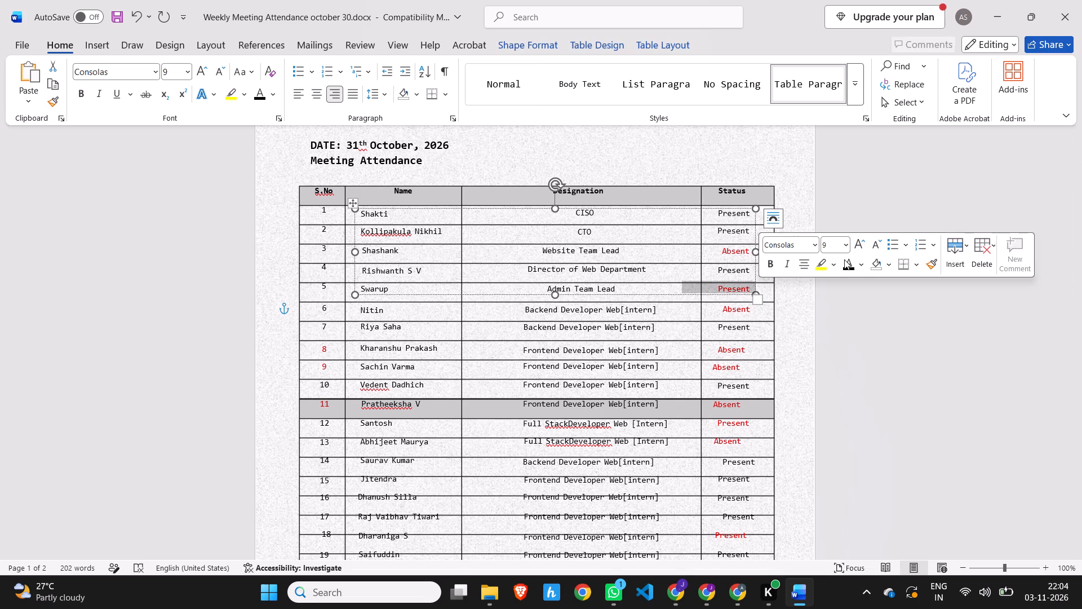
left_click(846, 262)
left_click(883, 201)
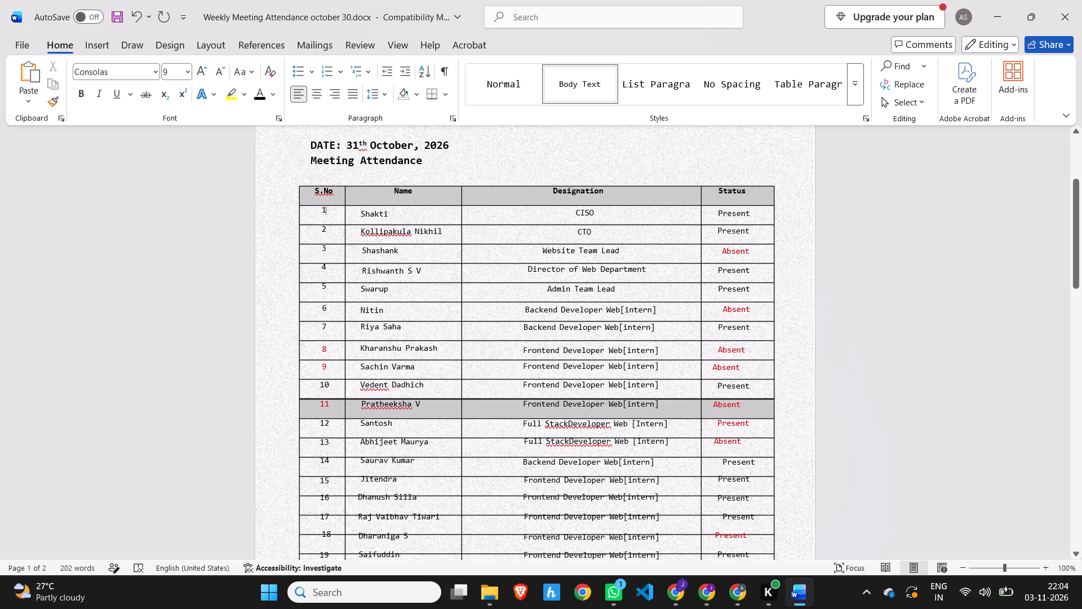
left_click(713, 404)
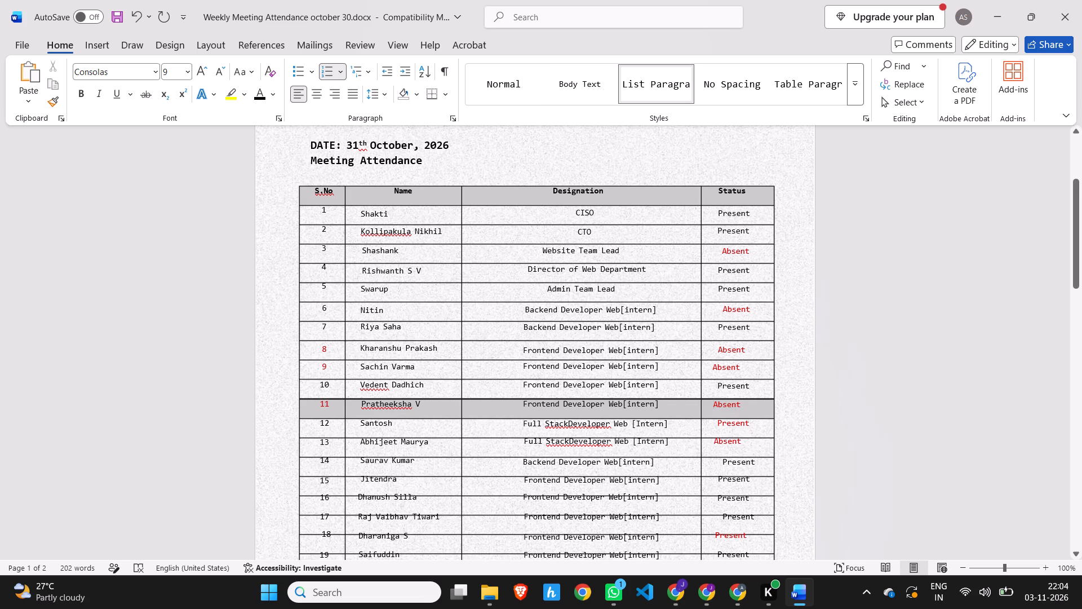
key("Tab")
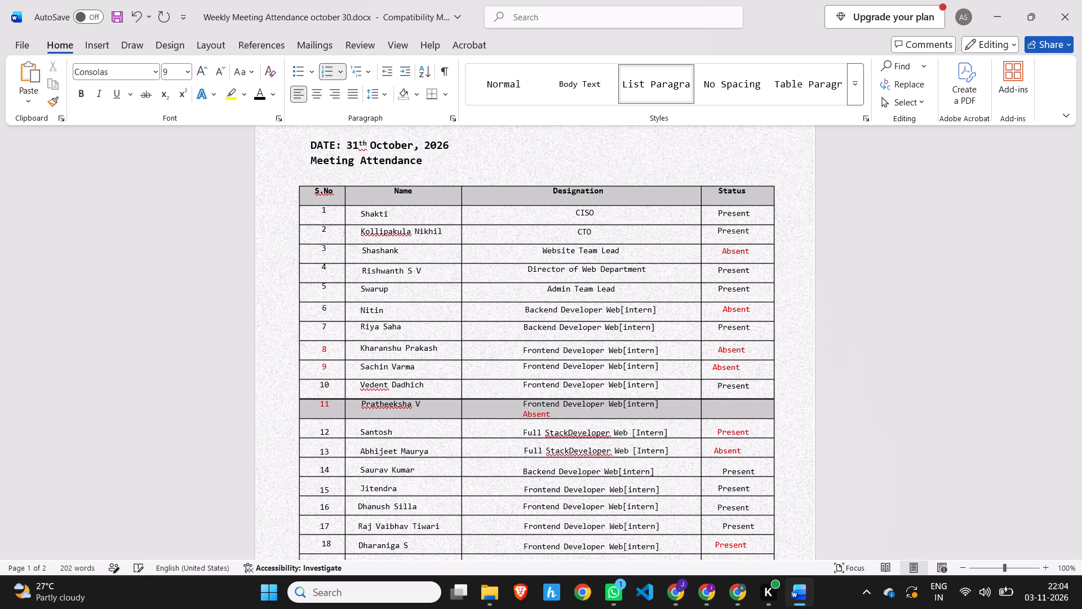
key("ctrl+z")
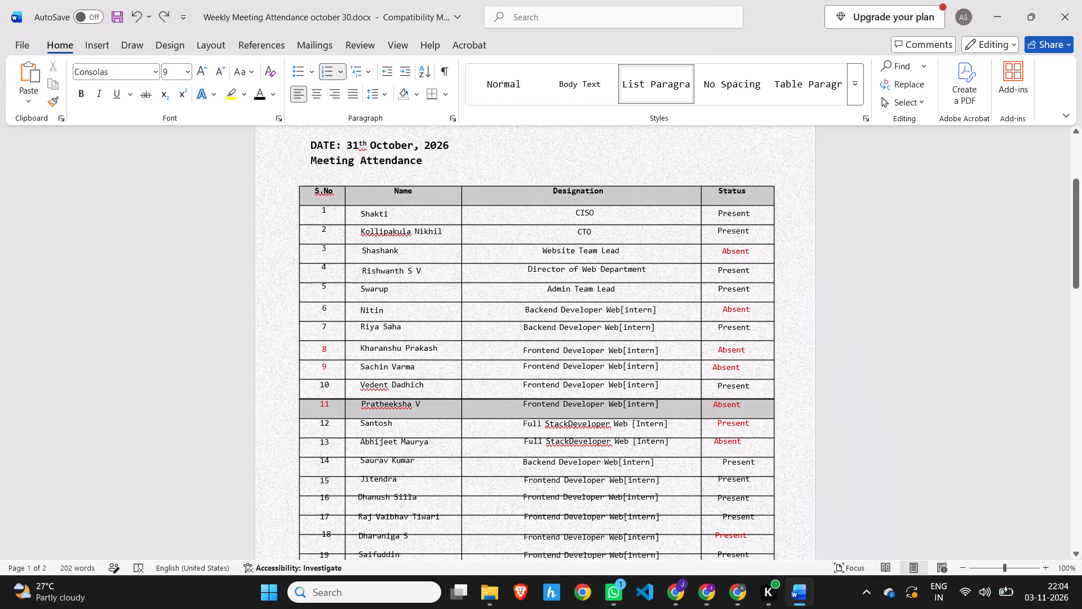
Colour the Present statuses in rows 12 and 18 of the attendance table black.
left_click_drag(717, 422, 753, 422)
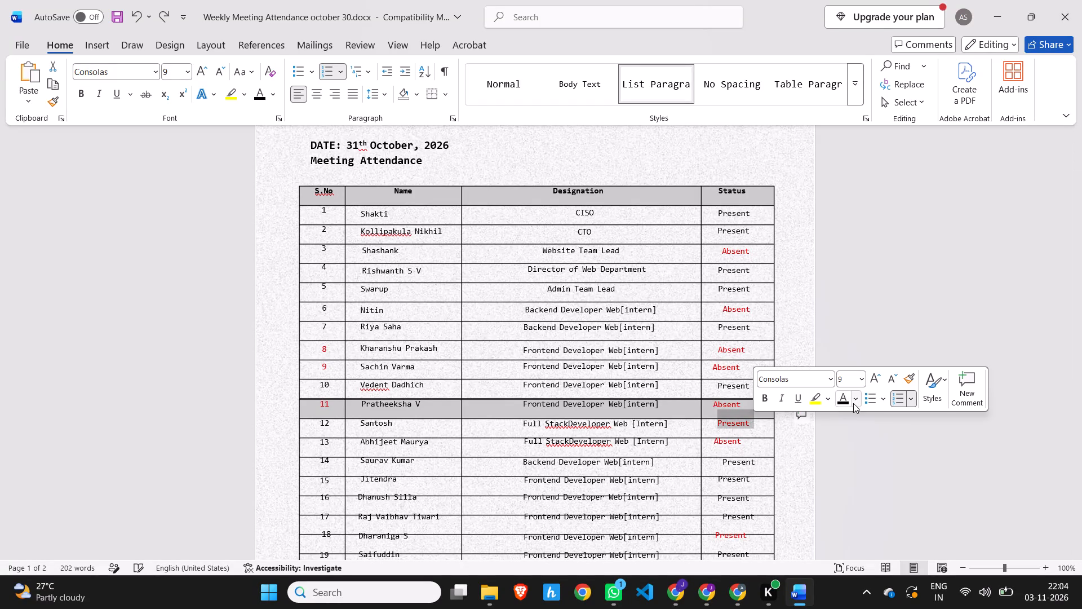
left_click(836, 399)
left_click(746, 430)
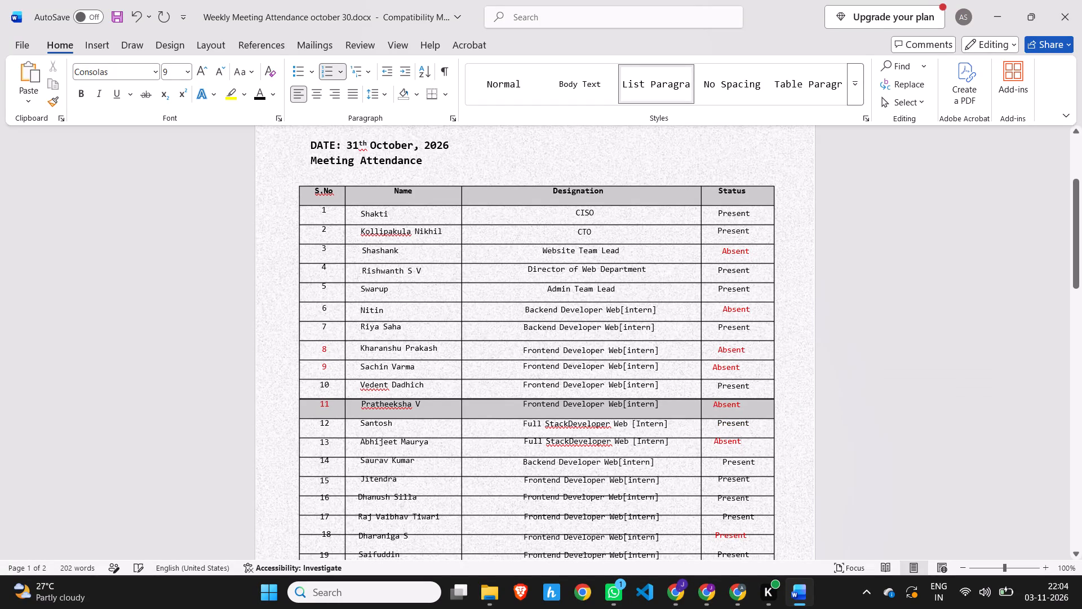
scroll(746, 467, "down", 1)
left_click(747, 449)
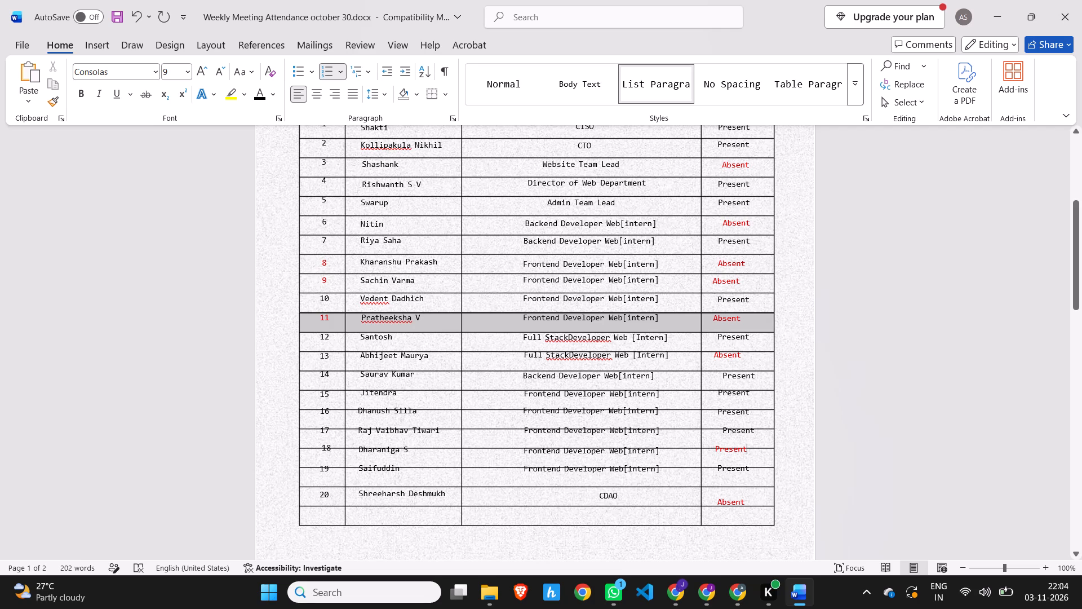
left_click_drag(715, 447, 750, 451)
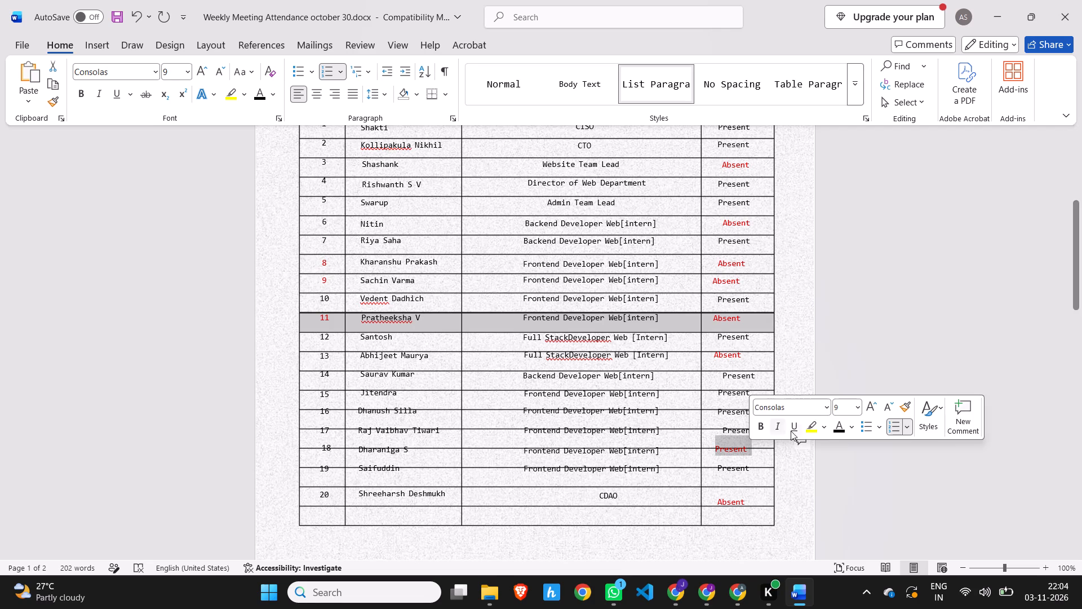
left_click(840, 419)
left_click(861, 323)
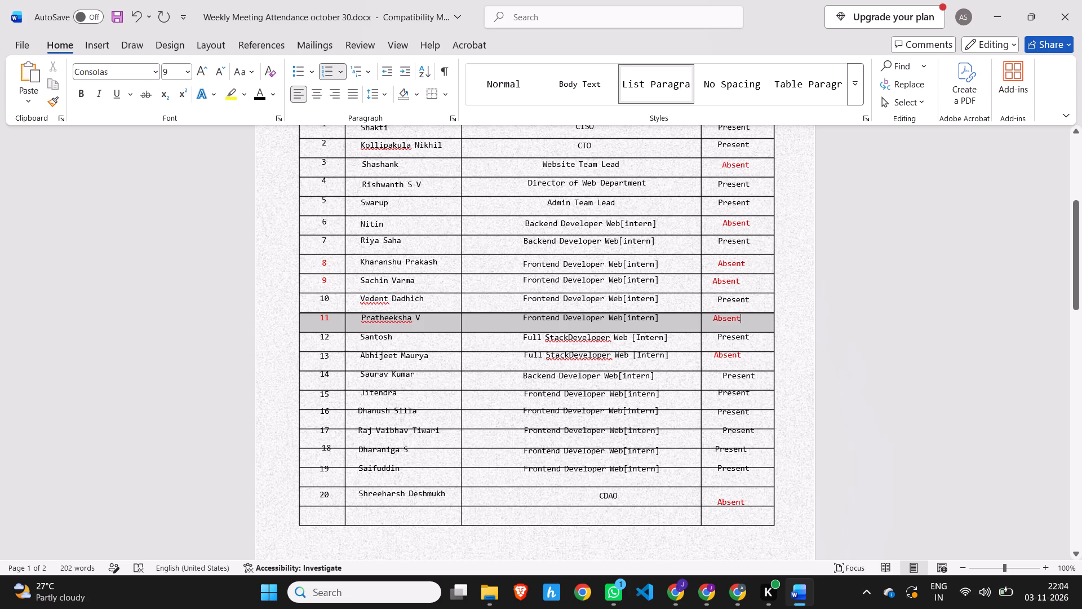
Replace the member name in row 20 of the attendance table with Juhi.
left_click(446, 495)
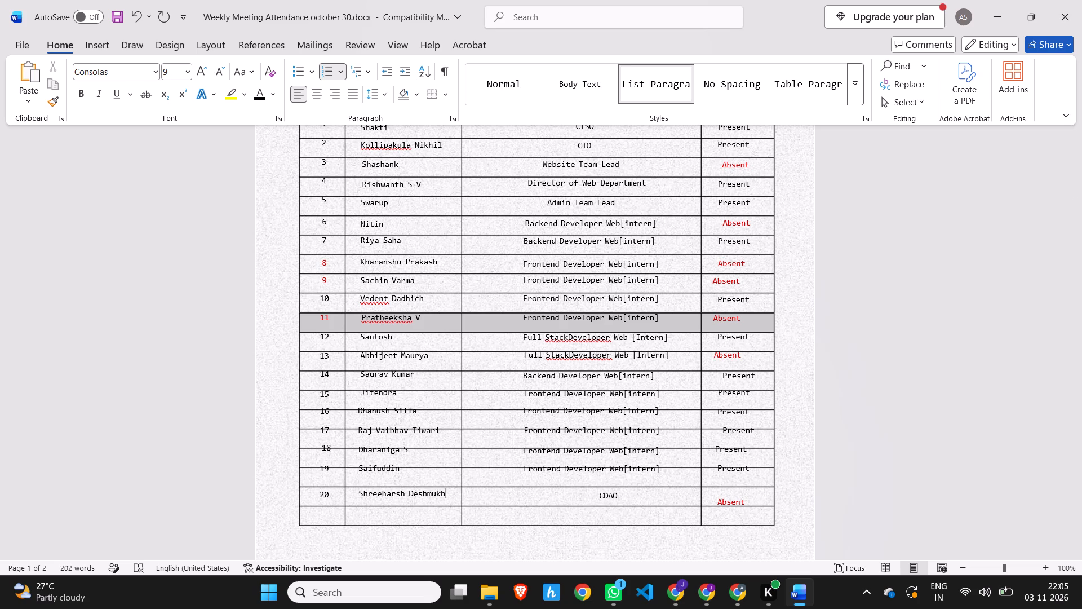
key("BackSpace")
key("BackSpace")
key("BackSpace")
key("BackSpace")
key("BackSpace")
key("BackSpace")
key("BackSpace")
key("BackSpace")
key("BackSpace")
key("BackSpace")
key("BackSpace")
key("BackSpace")
key("BackSpace")
key("BackSpace")
key("BackSpace")
key("BackSpace")
key("BackSpace")
key("BackSpace")
key("BackSpace")
key("j")
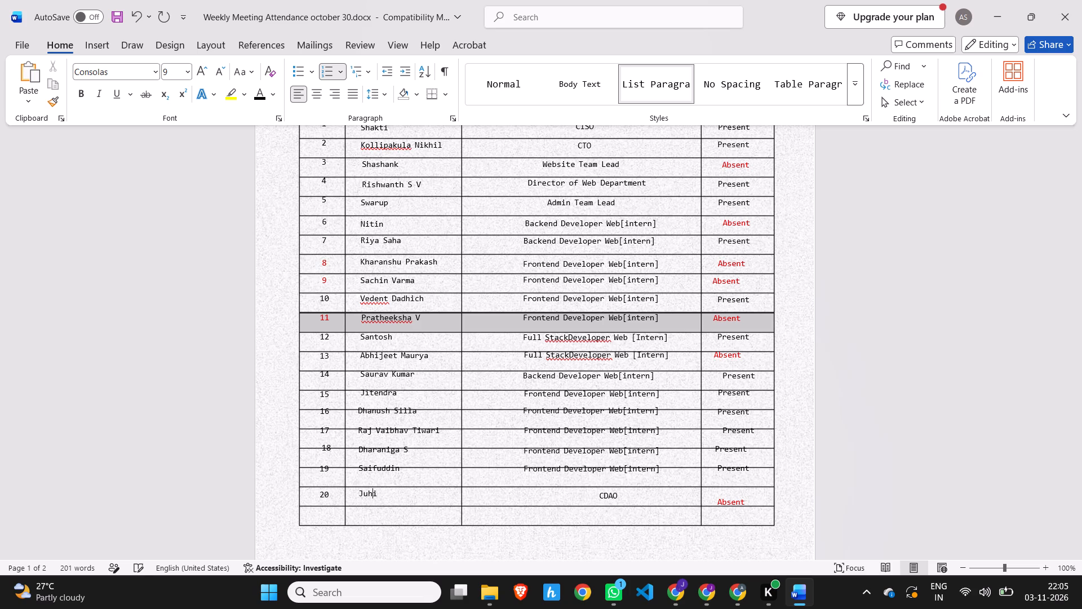
Replace the designation in row 20 with "Backend Developer web[intern]".
left_click(622, 495)
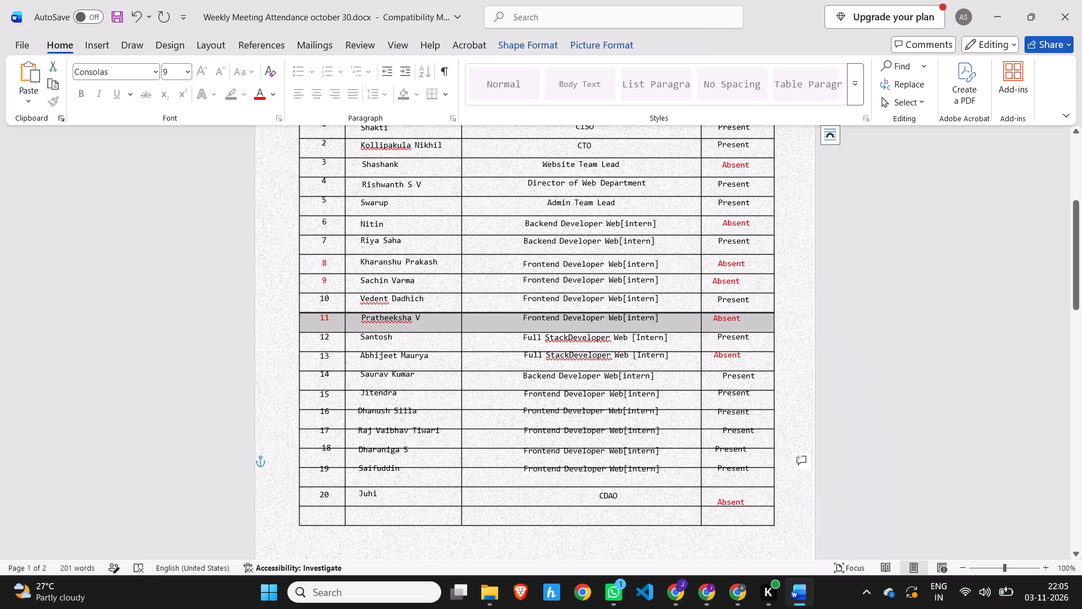
left_click(617, 496)
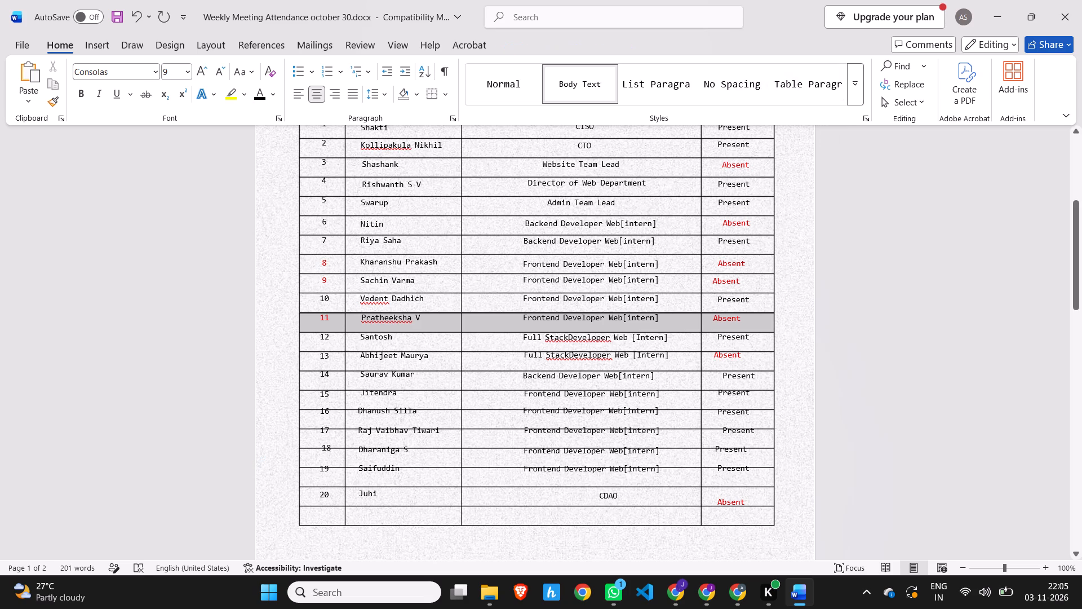
key("BackSpace")
key("BackSpace")
key("BackSpace")
key("BackSpace")
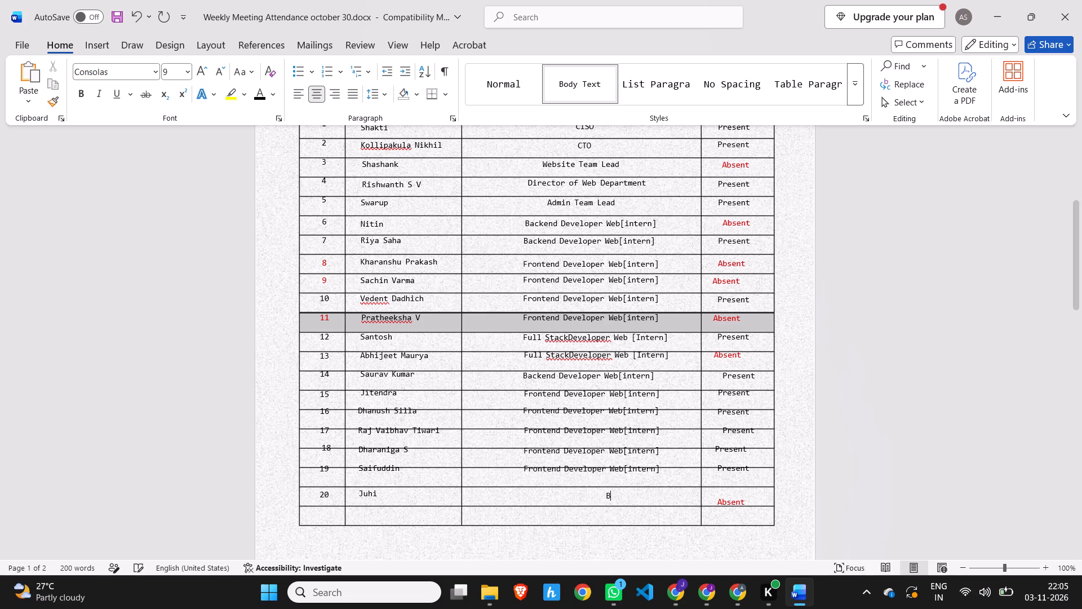
type("ackend we")
key("b")
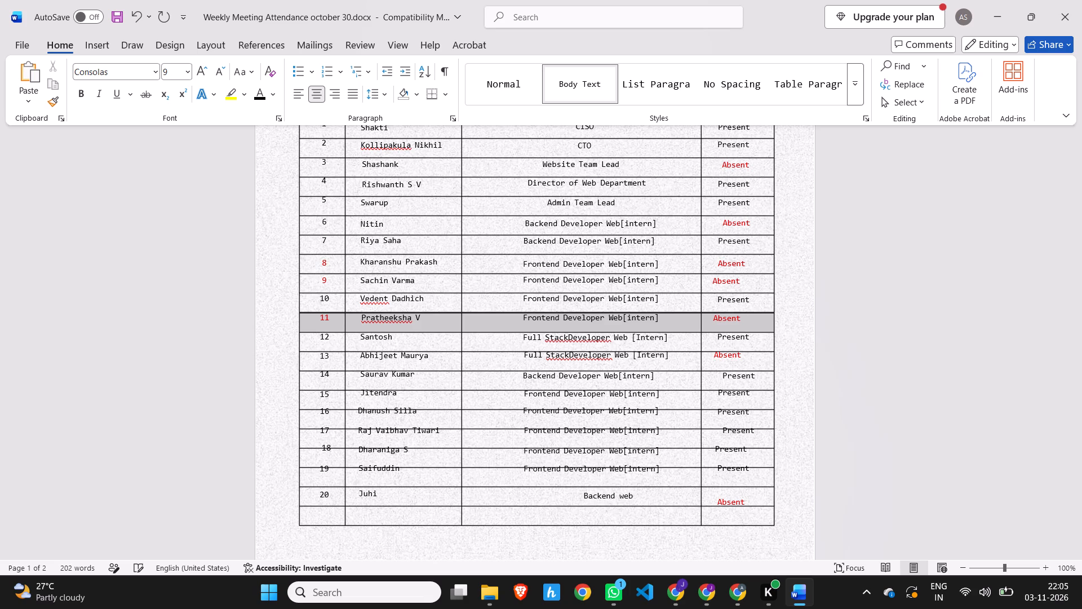
key("BackSpace")
key("BackSpace")
key("BackSpace")
type("r web")
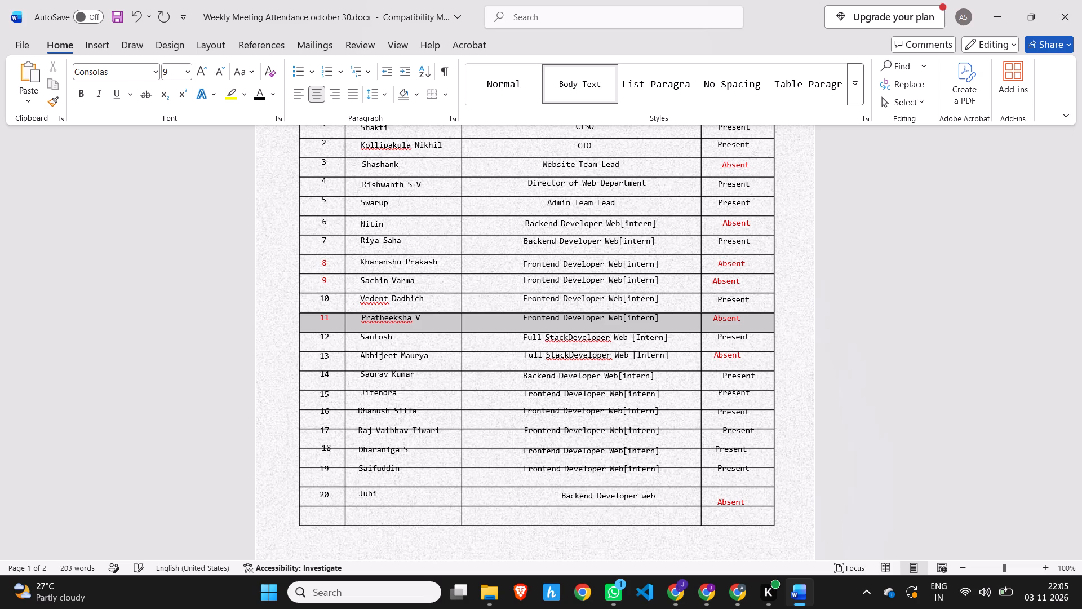
key("space")
key("bracketleft")
key("BackSpace")
key("BackSpace")
type("[intern]")
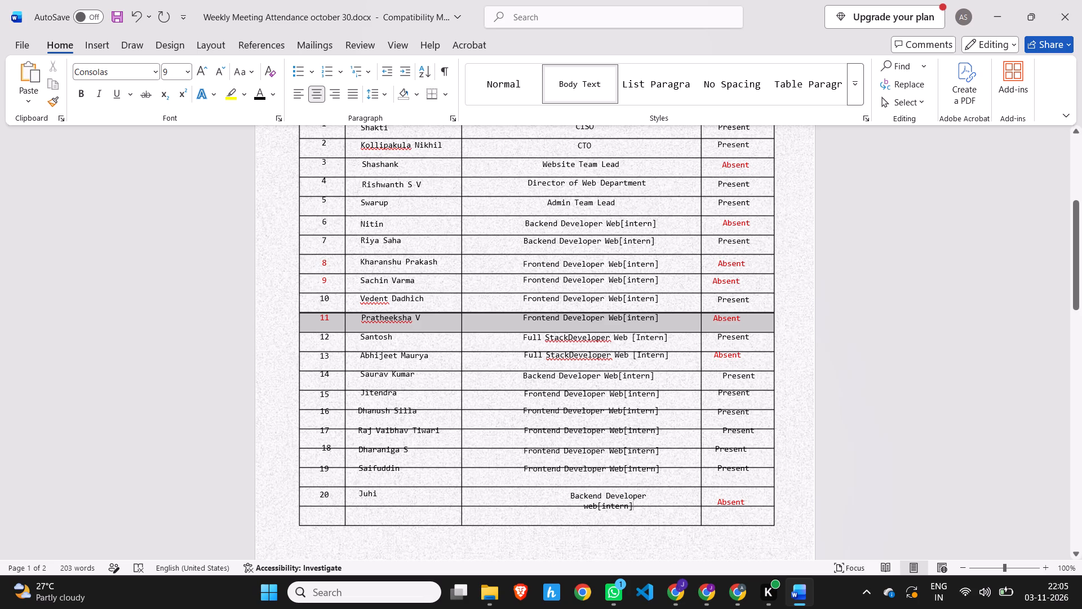
Remove the centring of the row 20 designation so it fits on one line, and put two spaces before it.
left_click(571, 497)
key("BackSpace")
key("BackSpace")
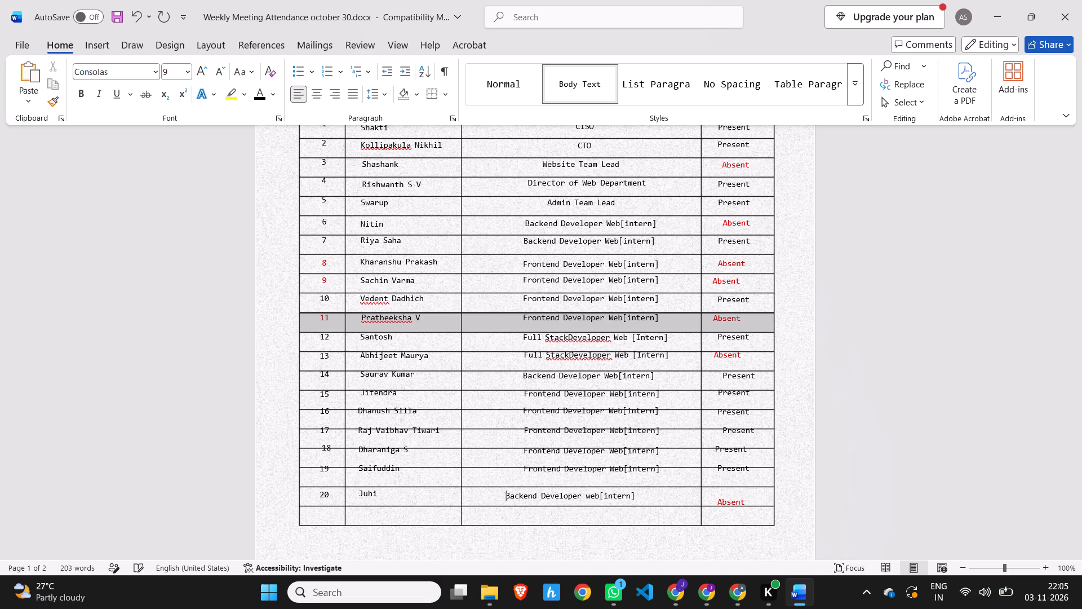
key("space")
key("space")
Replace the attendance status in row 20 with "Presnt".
left_click(744, 501)
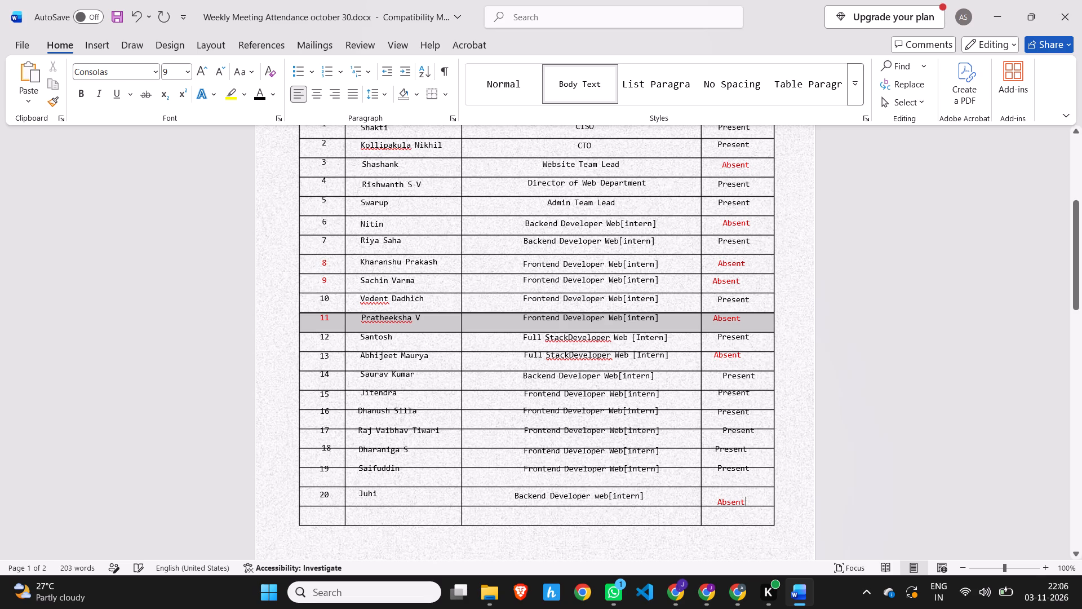
key("BackSpace")
key("BackSpace")
key("BackSpace")
key("BackSpace")
key("BackSpace")
key("BackSpace")
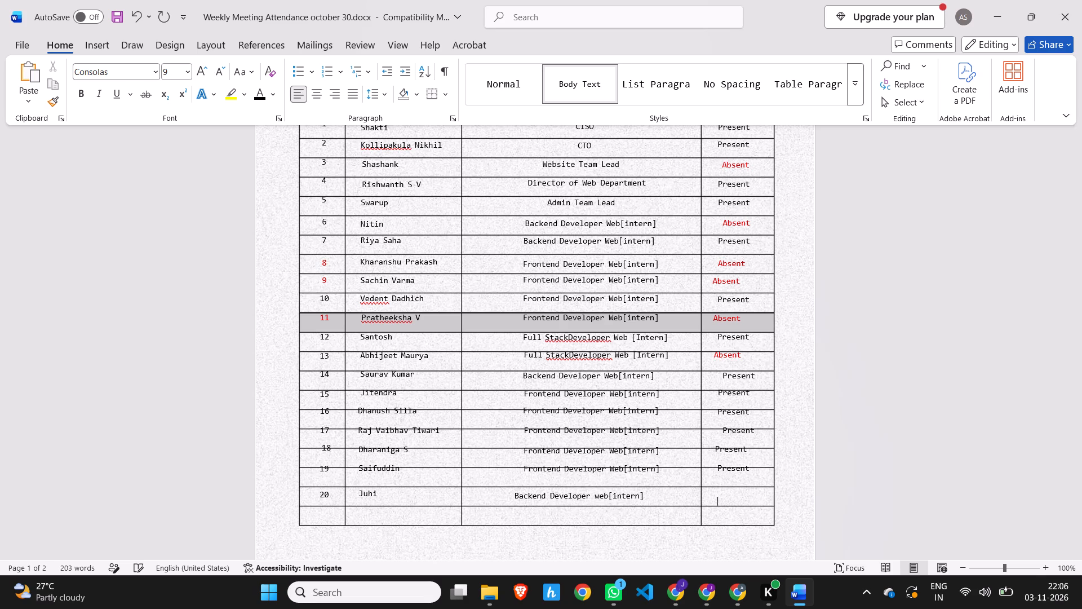
type("resnt")
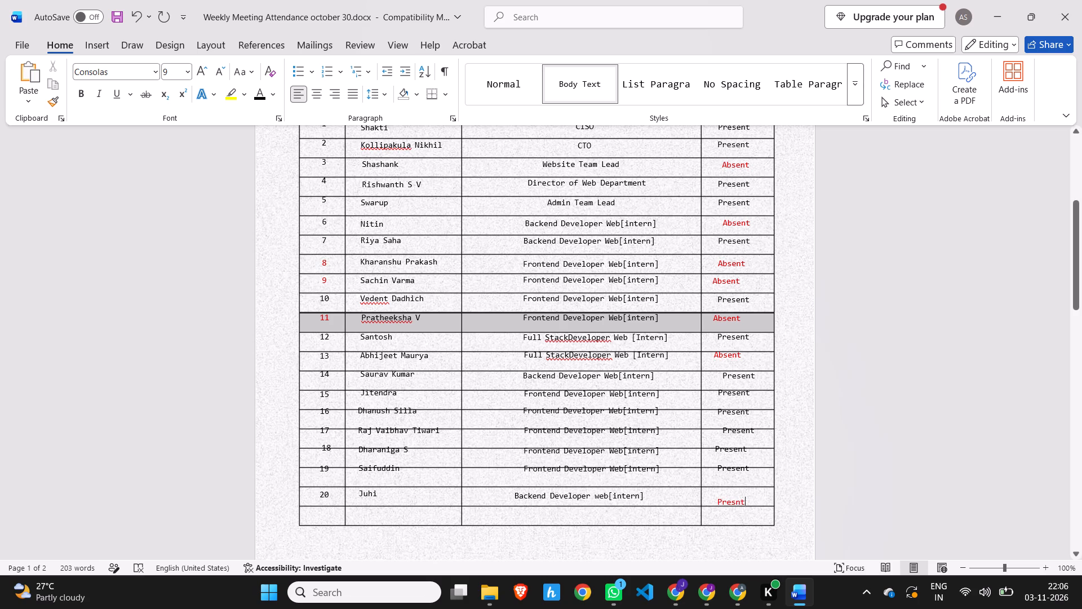
Change the row 20 attendance status text from red to black.
left_click_drag(747, 502, 709, 498)
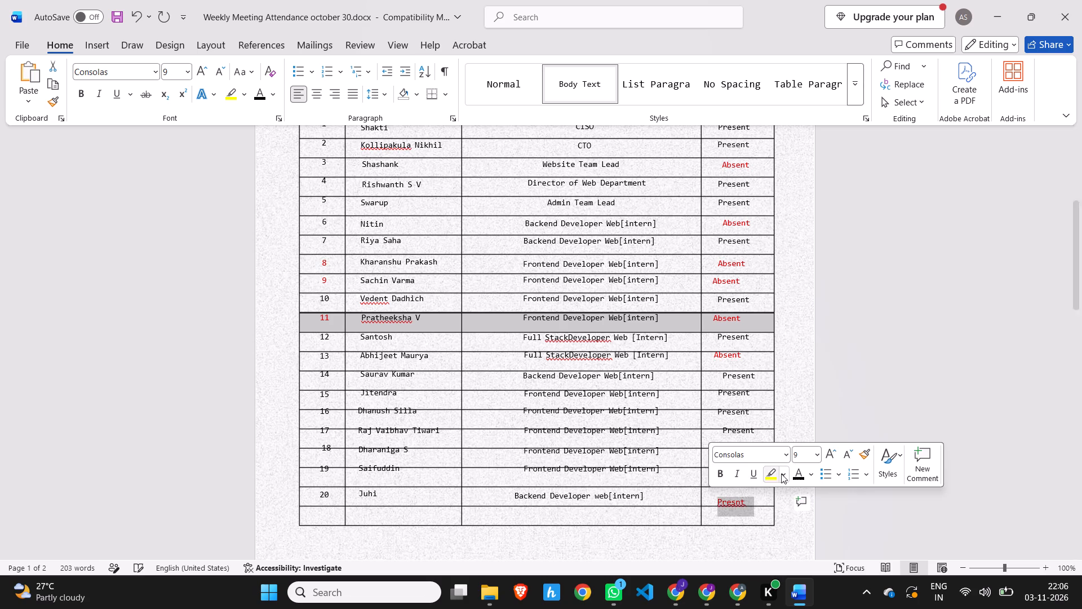
left_click(793, 477)
left_click(743, 502)
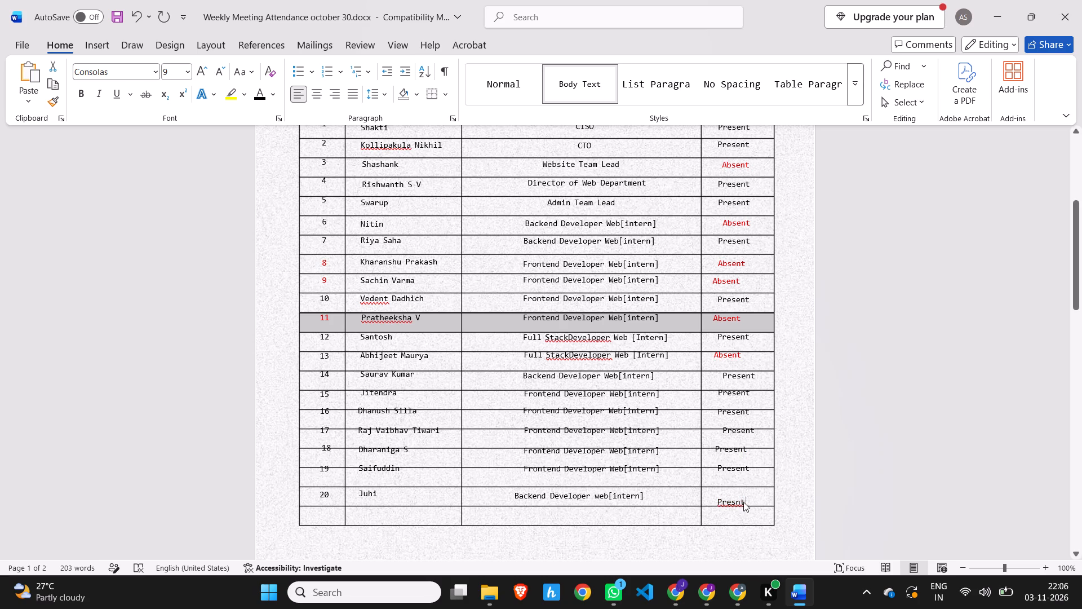
Correct the spelling of the row 20 attendance status to "Present".
left_click(733, 505)
key("Right")
key("e")
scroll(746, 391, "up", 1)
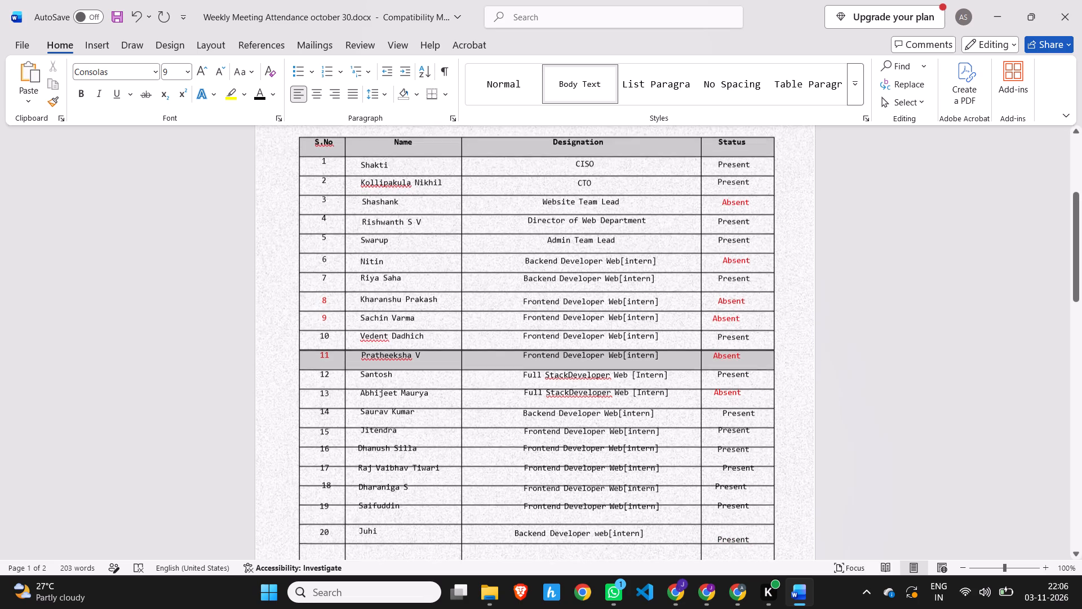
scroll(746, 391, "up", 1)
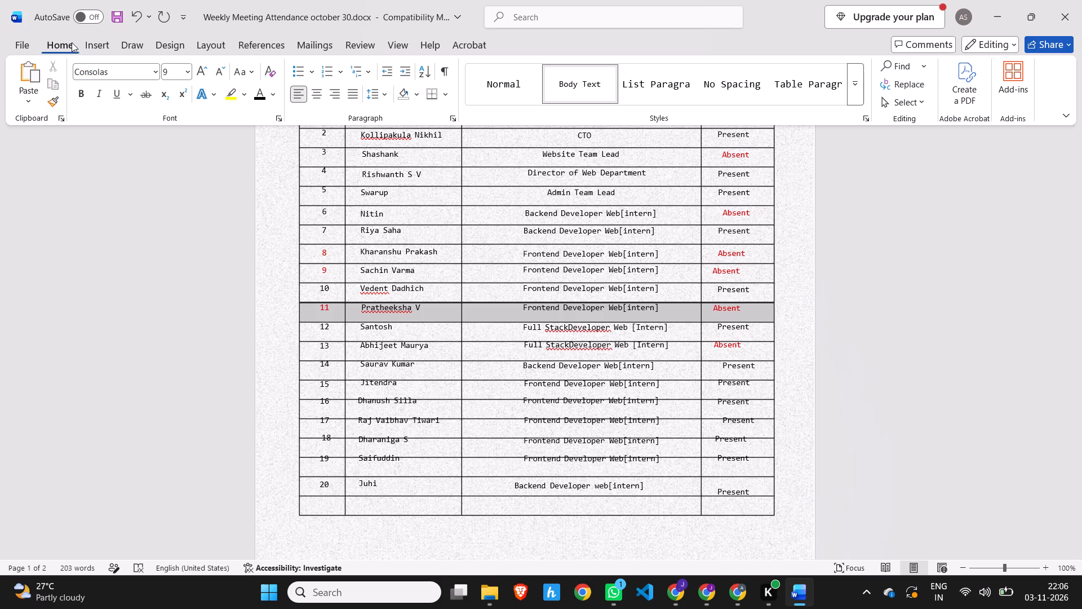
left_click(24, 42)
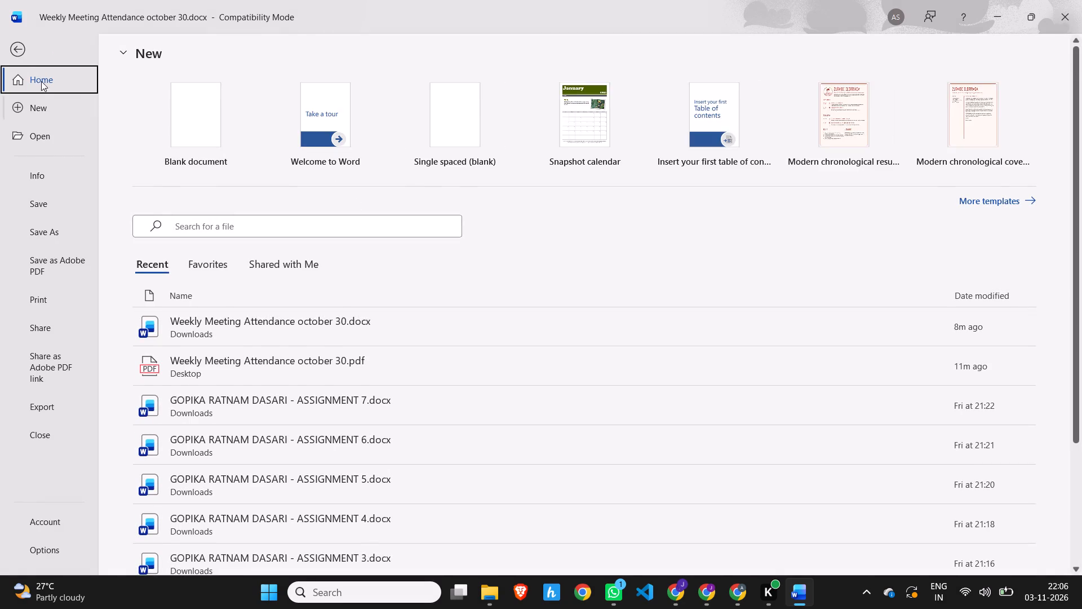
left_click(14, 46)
Change the day in the meeting date line above the attendance table to 03.
scroll(446, 274, "up", 1)
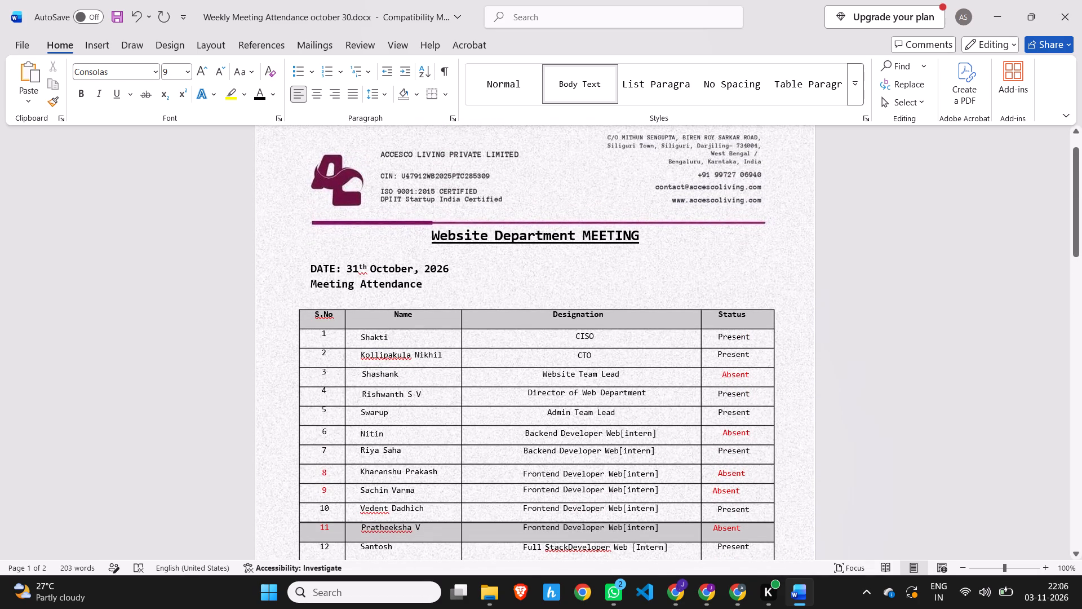
left_click(357, 270)
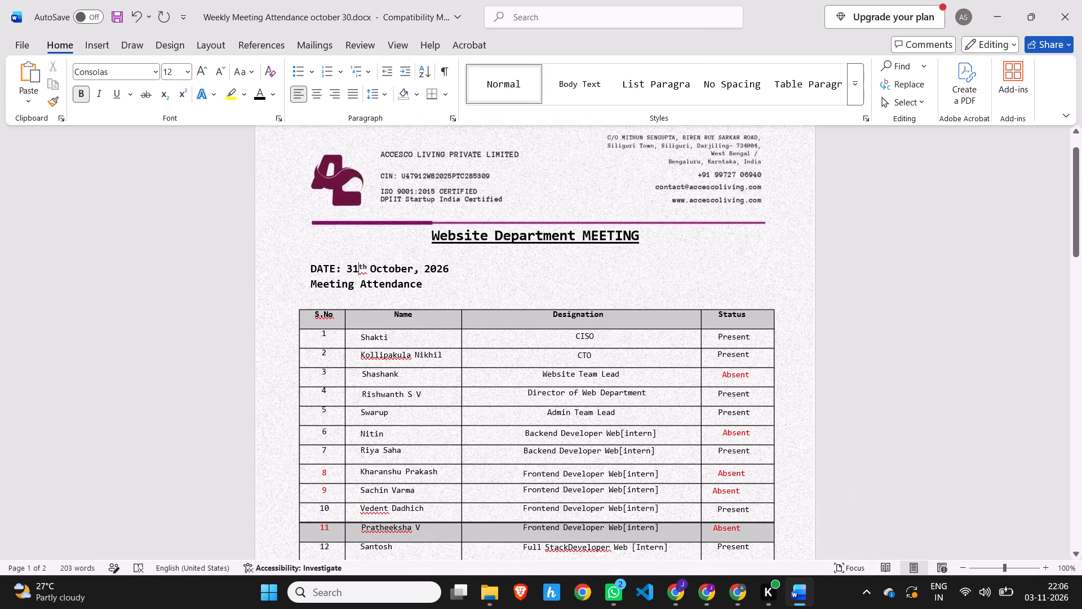
key("BackSpace")
key("BackSpace")
key("0")
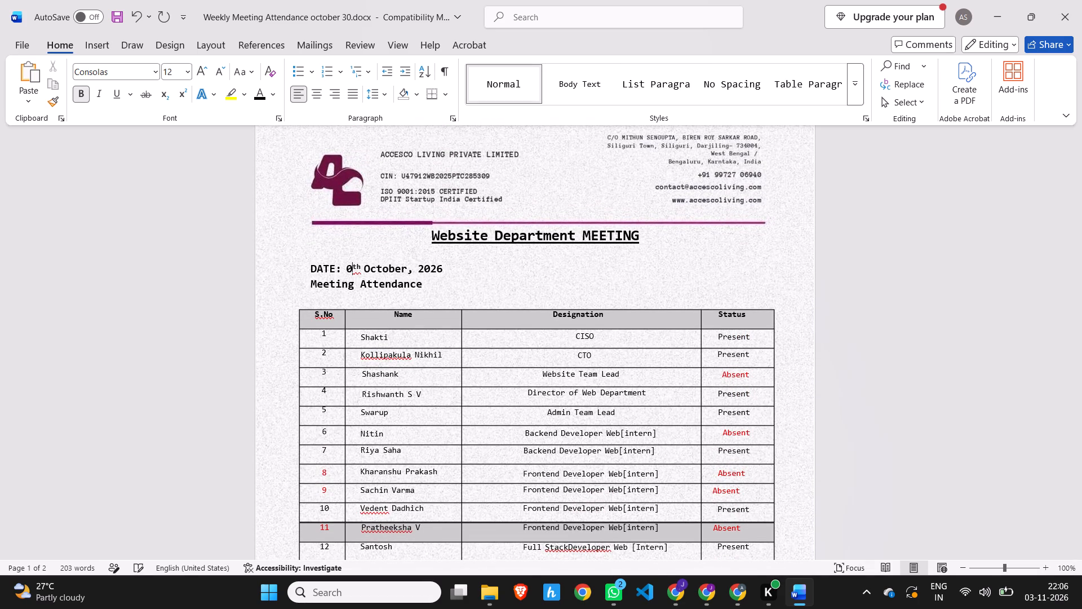
key("3")
Replace the month in the meeting date line with November.
left_click(413, 270)
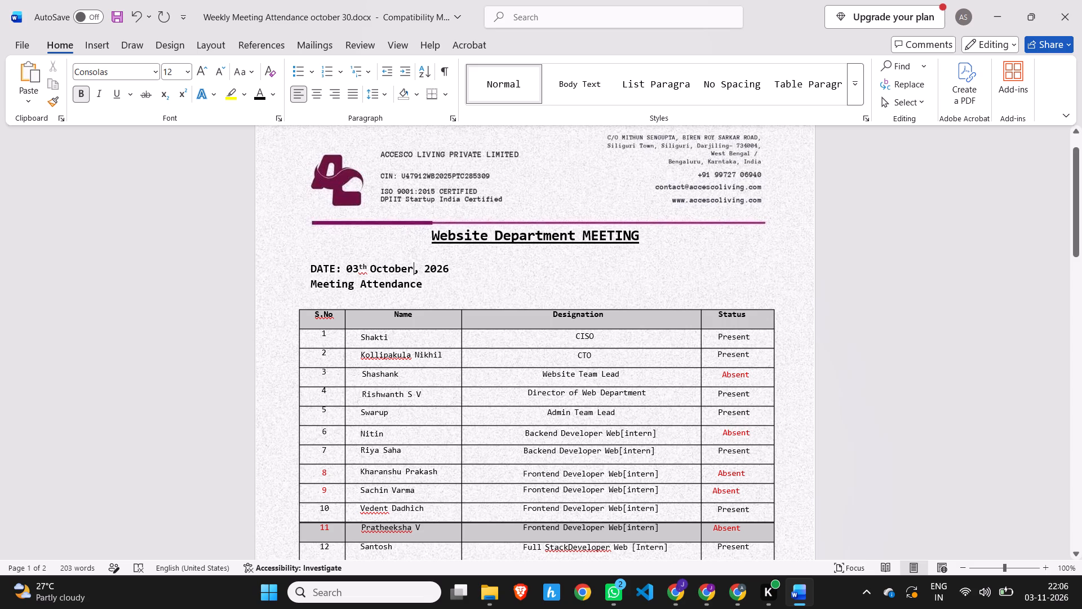
key("BackSpace")
key("BackSpace")
key("BackSpace")
key("BackSpace")
key("BackSpace")
key("BackSpace")
key("BackSpace")
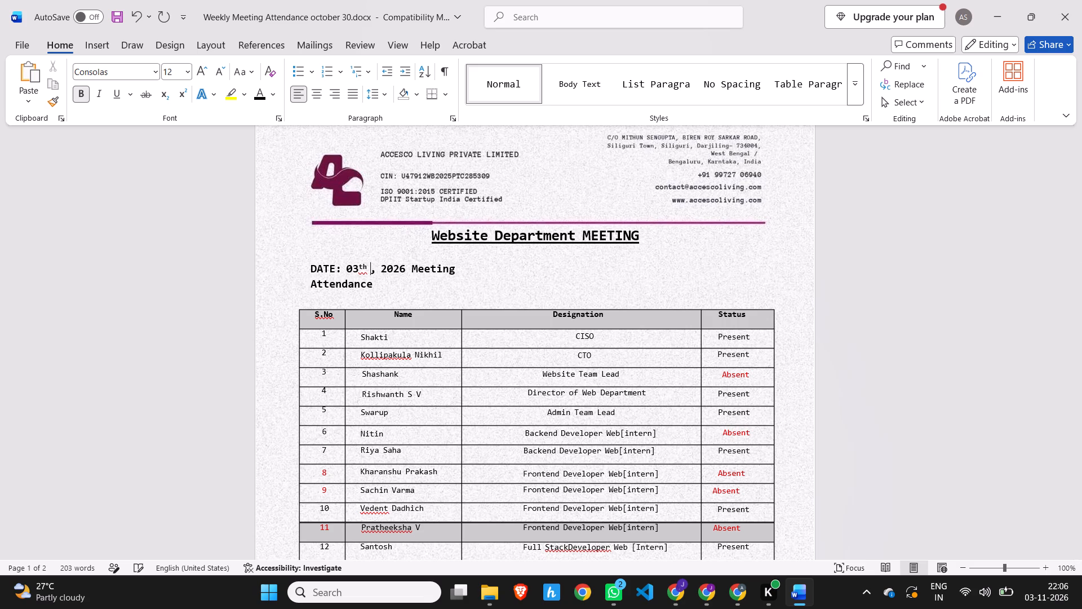
key("o")
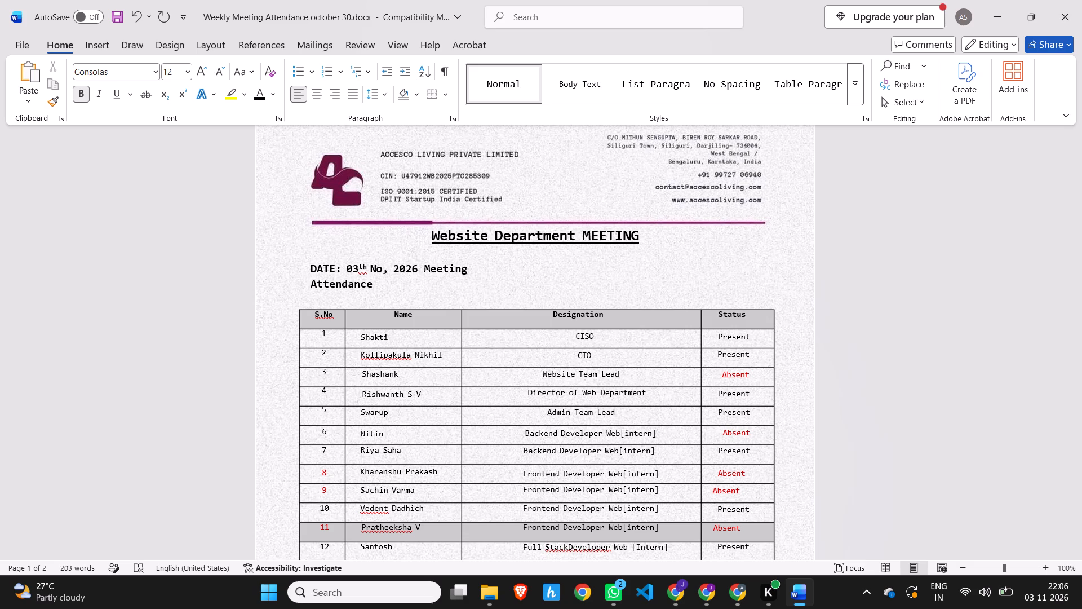
type("ve")
type("mber")
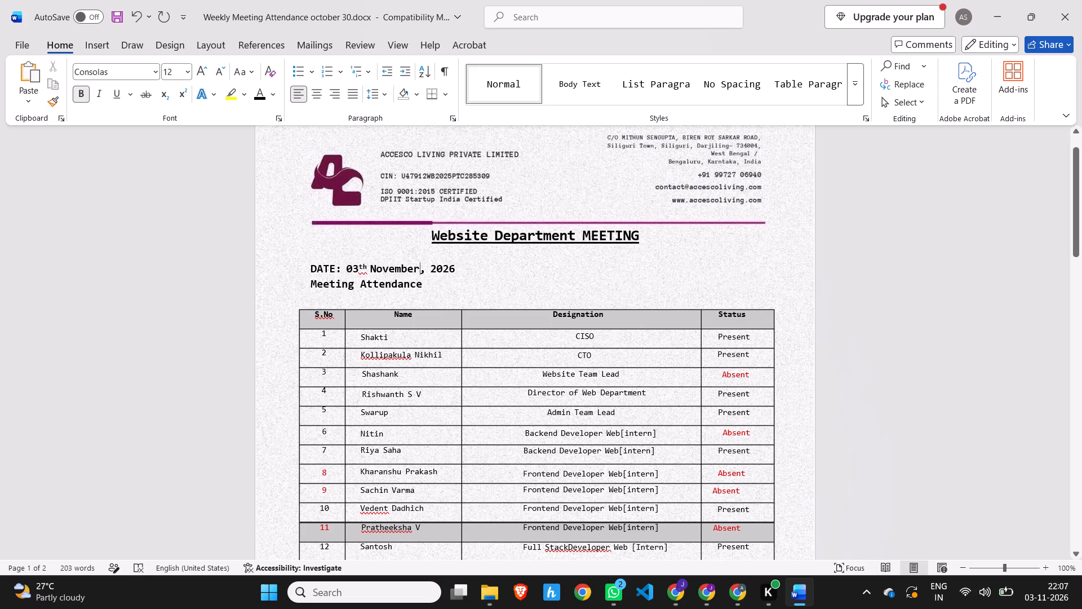
Start saving a copy of the attendance document, choosing the Desktop folder as its location.
scroll(579, 297, "down", 2)
scroll(579, 297, "up", 1)
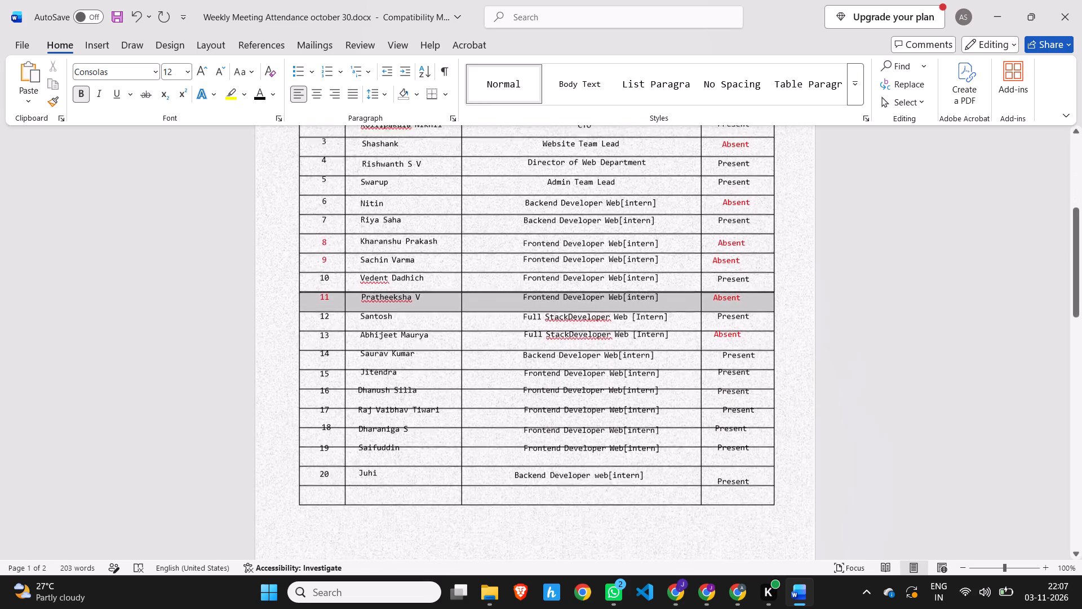
scroll(579, 297, "up", 1)
left_click(30, 42)
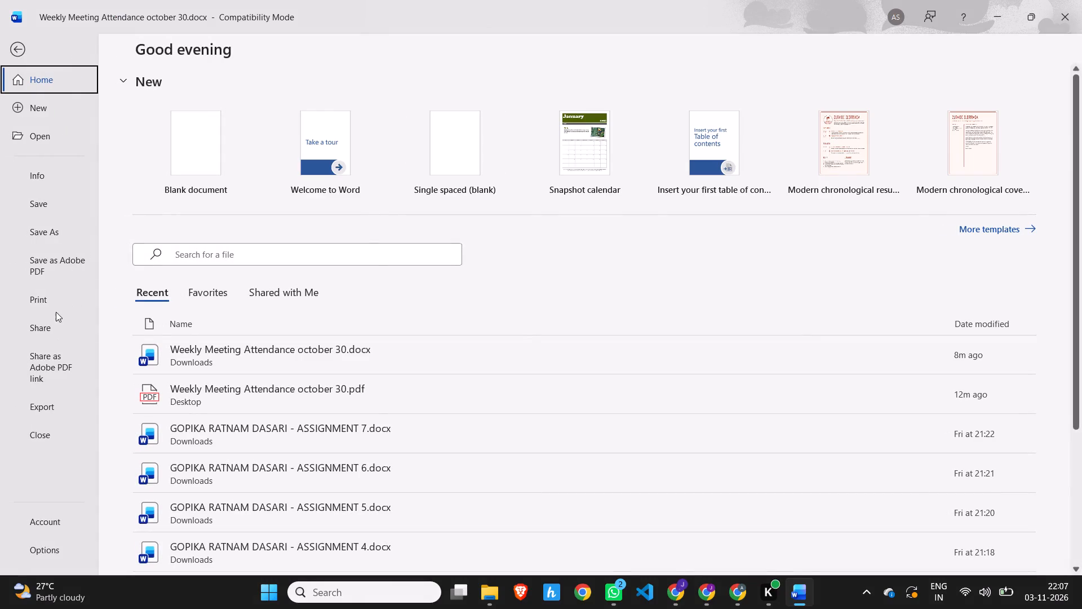
left_click(54, 232)
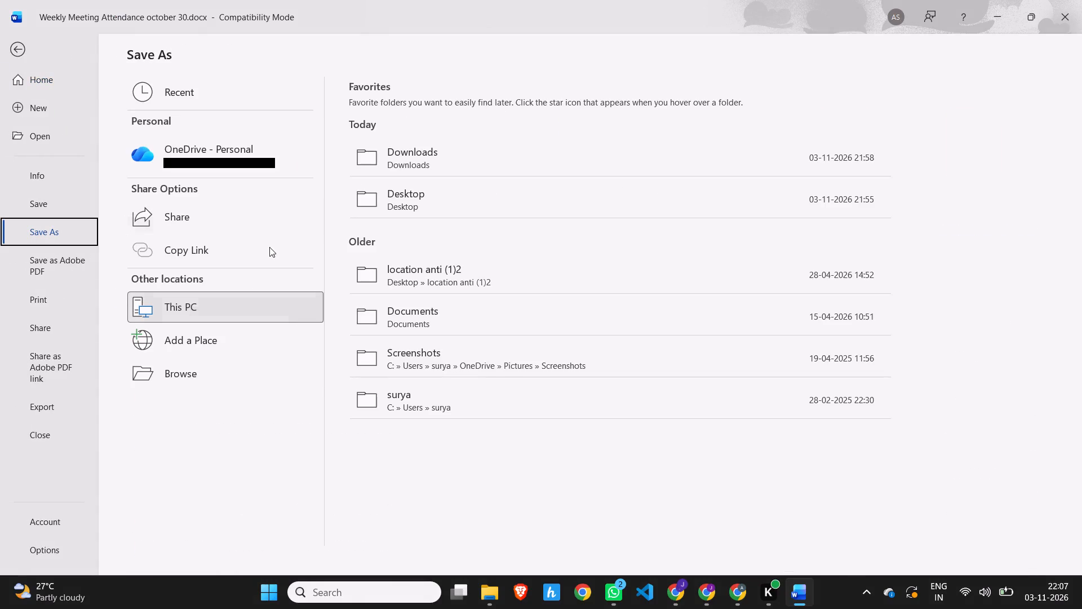
left_click(189, 381)
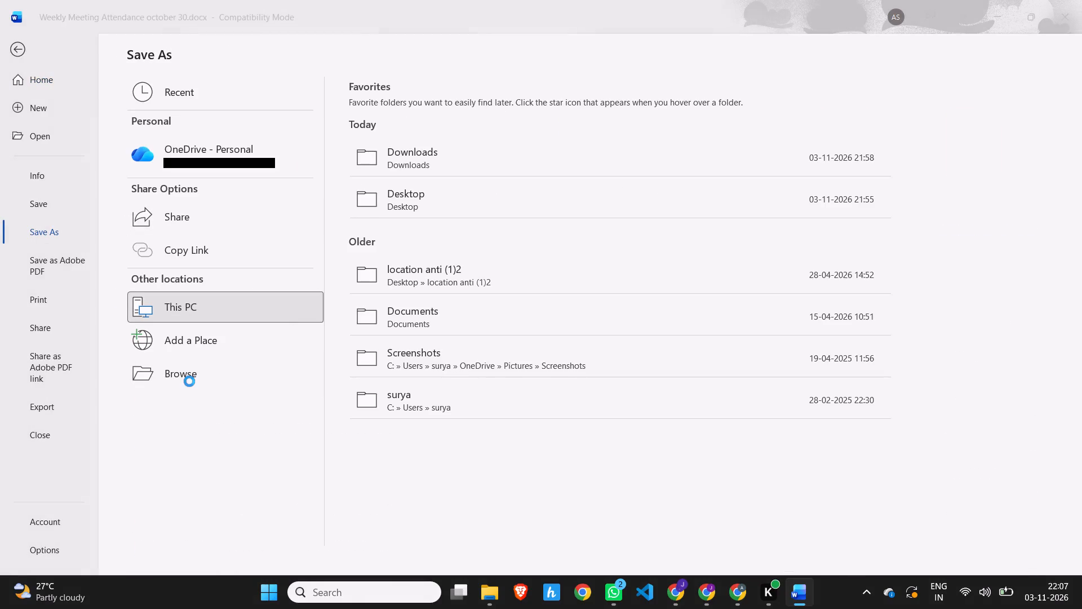
scroll(66, 171, "up", 3)
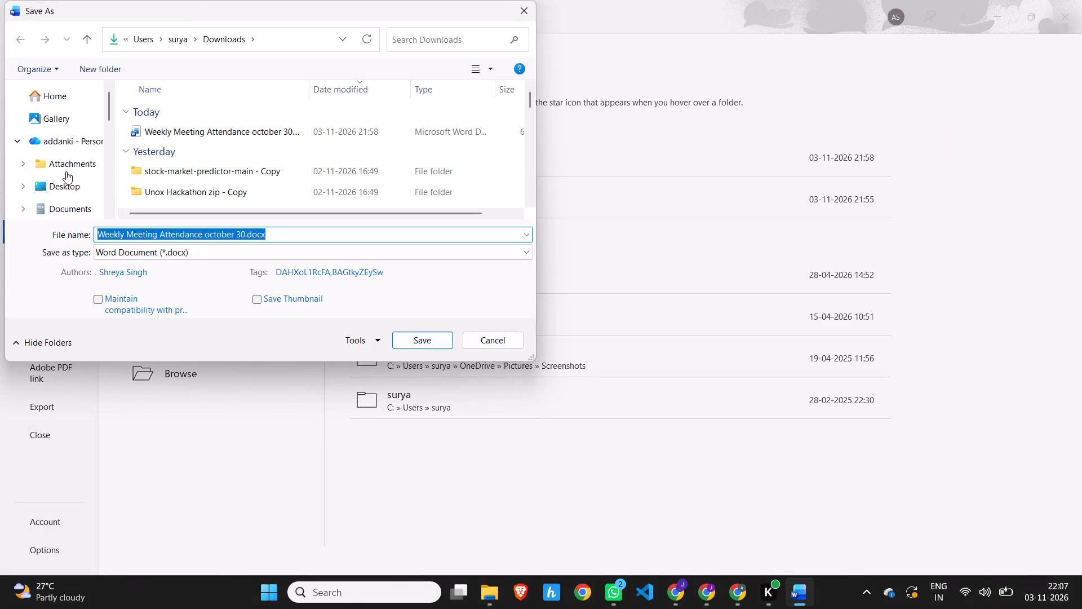
scroll(66, 200, "down", 1)
left_click(71, 186)
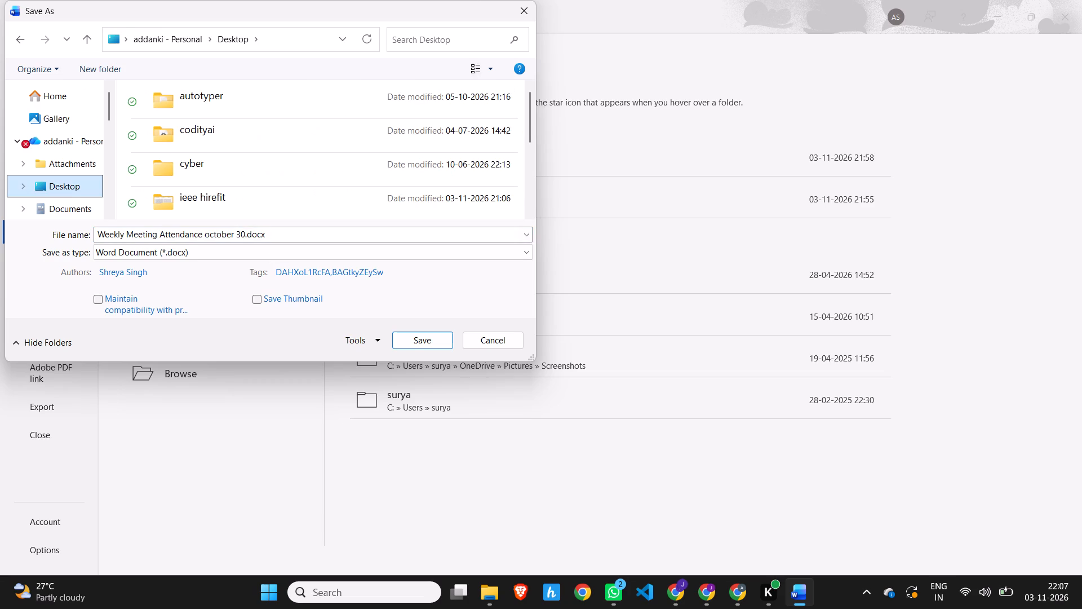
Change the month and day in the copy's file name so it reads Weekly Meeting Attendance Nov 3.
left_click(245, 235)
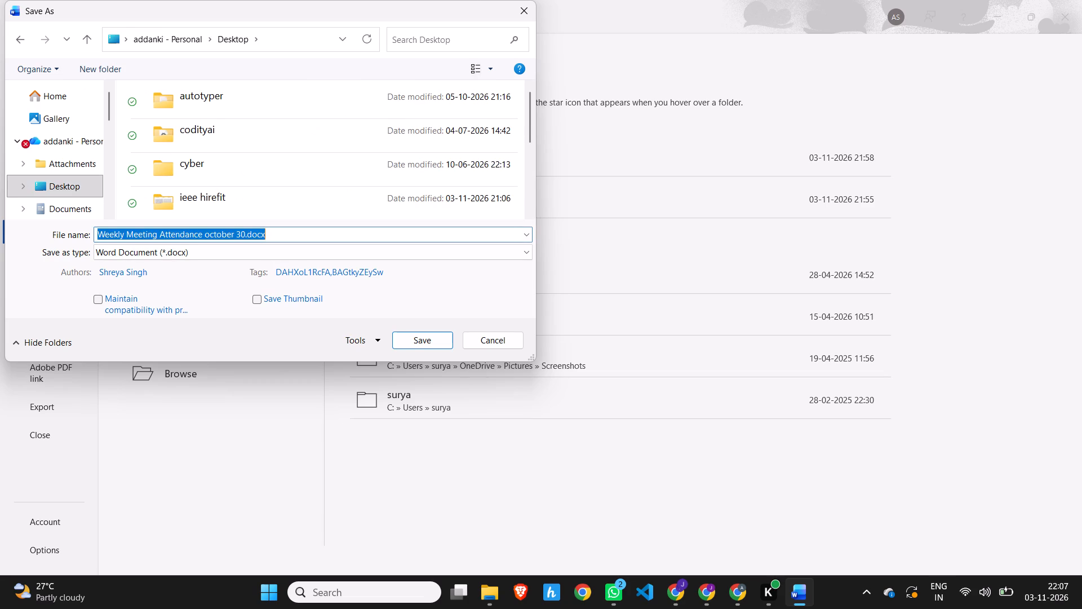
left_click(245, 235)
left_click(245, 235)
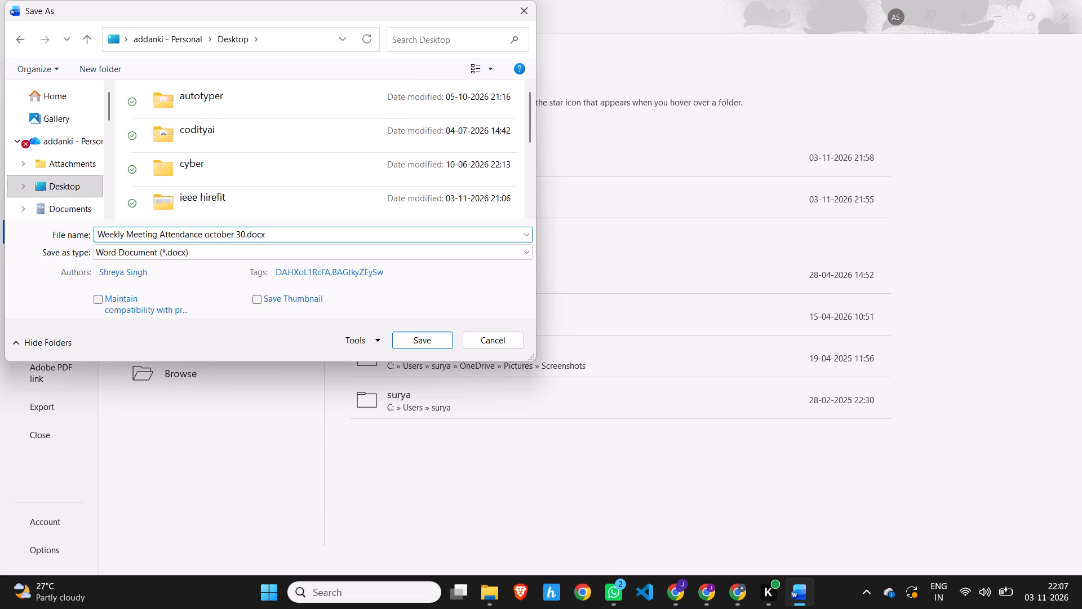
key("BackSpace")
key("Left")
key("Left")
key("BackSpace")
key("BackSpace")
key("BackSpace")
key("BackSpace")
key("BackSpace")
key("BackSpace")
key("BackSpace")
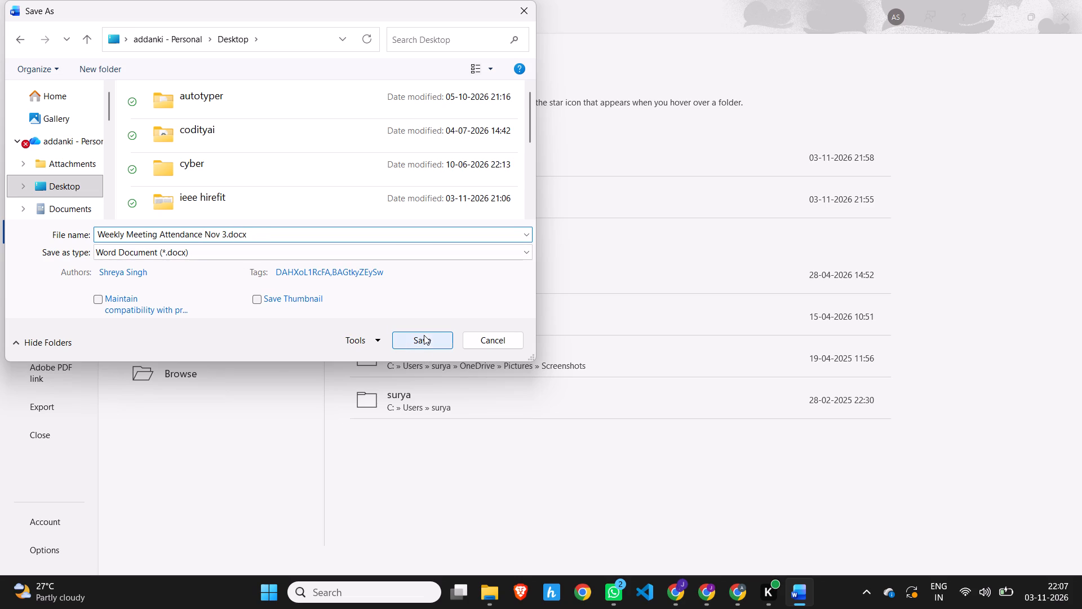
Set the file type to PDF and save the copy.
left_click(175, 251)
left_click(157, 329)
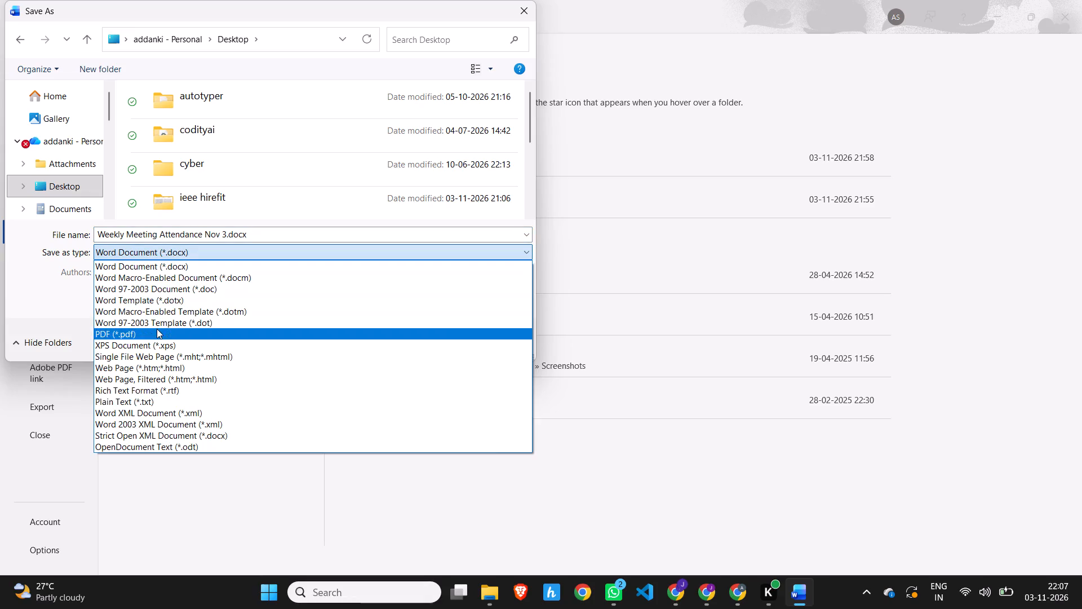
left_click(413, 370)
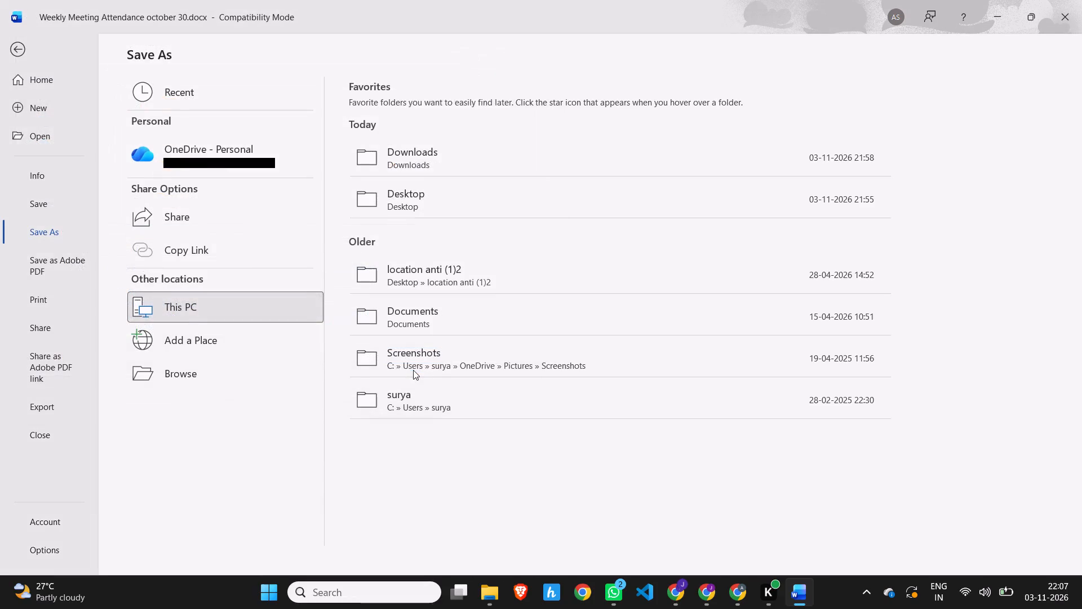
Switch to File Explorer and copy Weekly Meeting Attendance Nov 3.pdf from the Desktop folder.
left_click(496, 595)
left_click(537, 535)
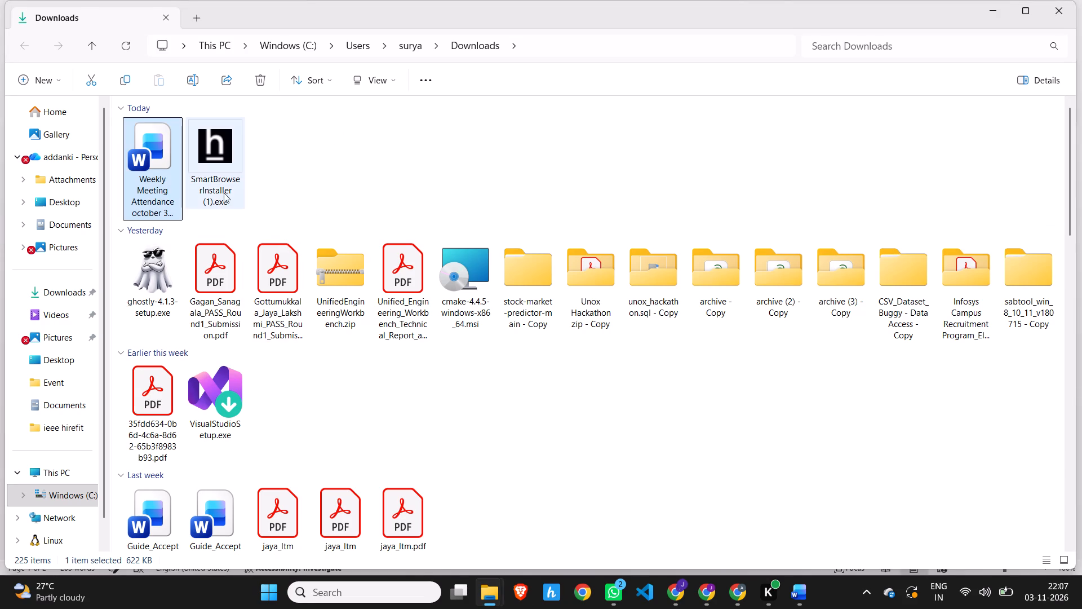
left_click(72, 205)
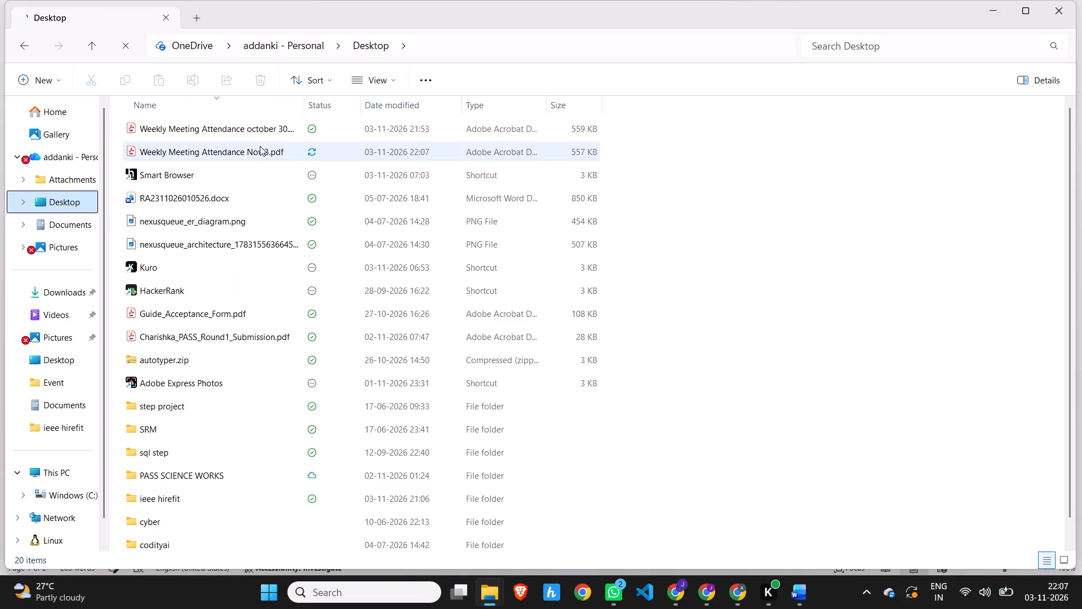
left_click(260, 146)
left_click(128, 81)
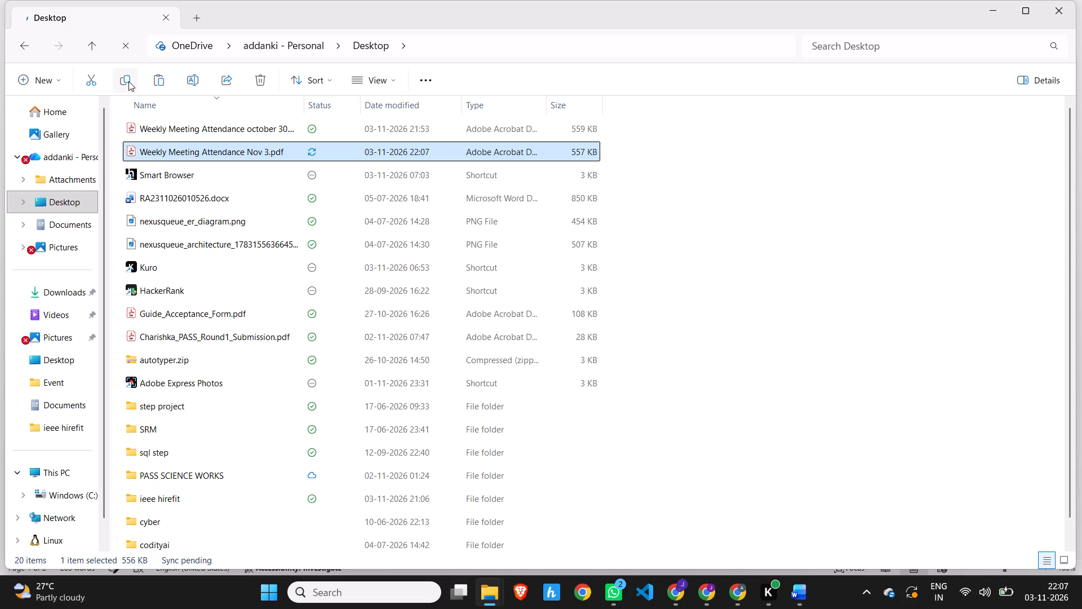
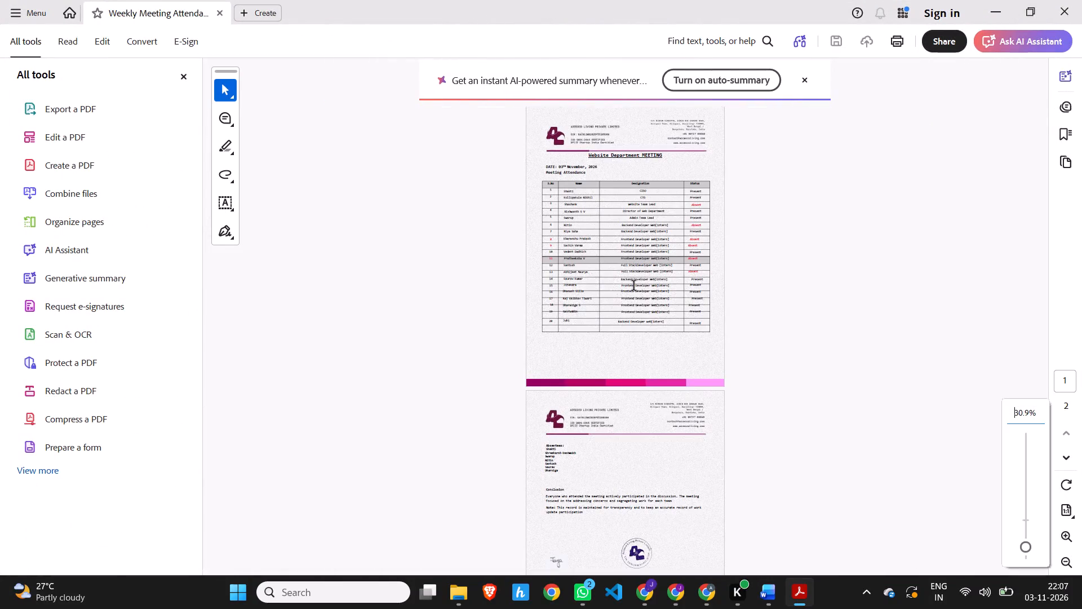
Look over the first page of the exported Weekly Meeting Attendance PDF and close the PDF viewer.
scroll(634, 286, "up", 3)
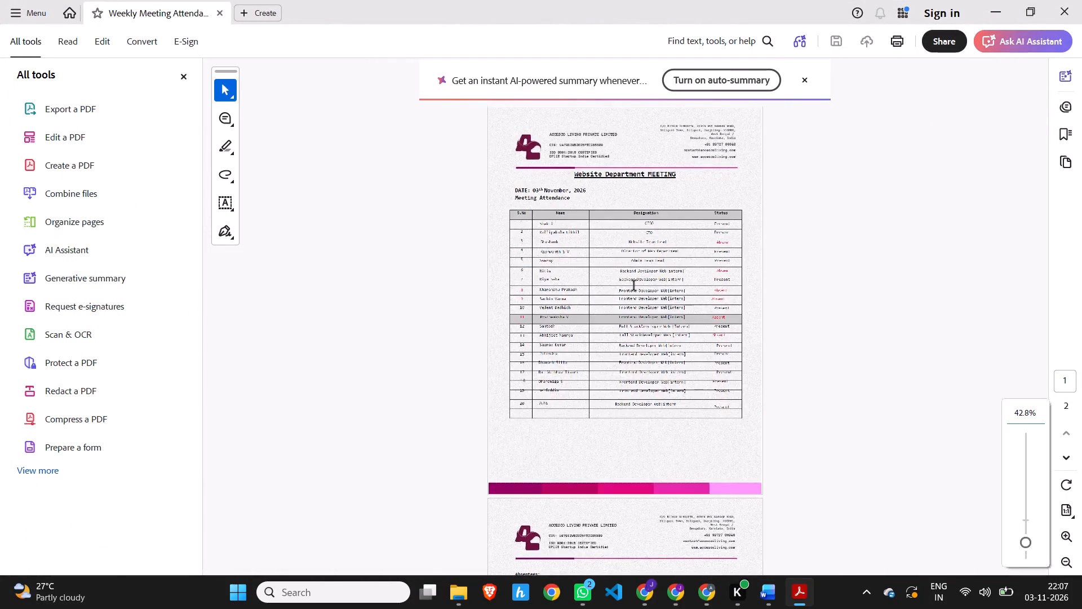
left_click(1081, 0)
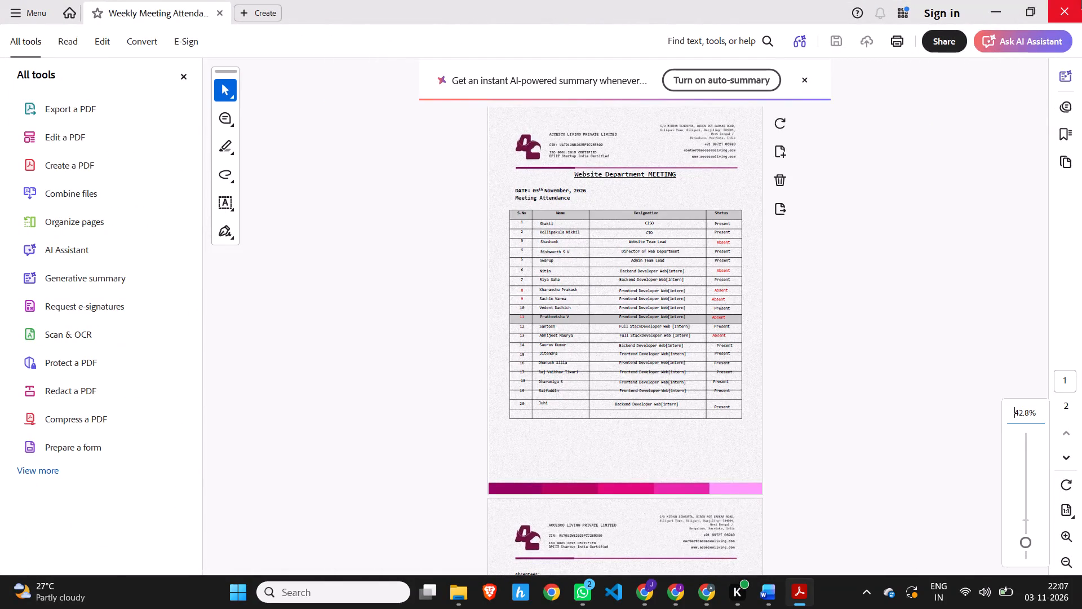
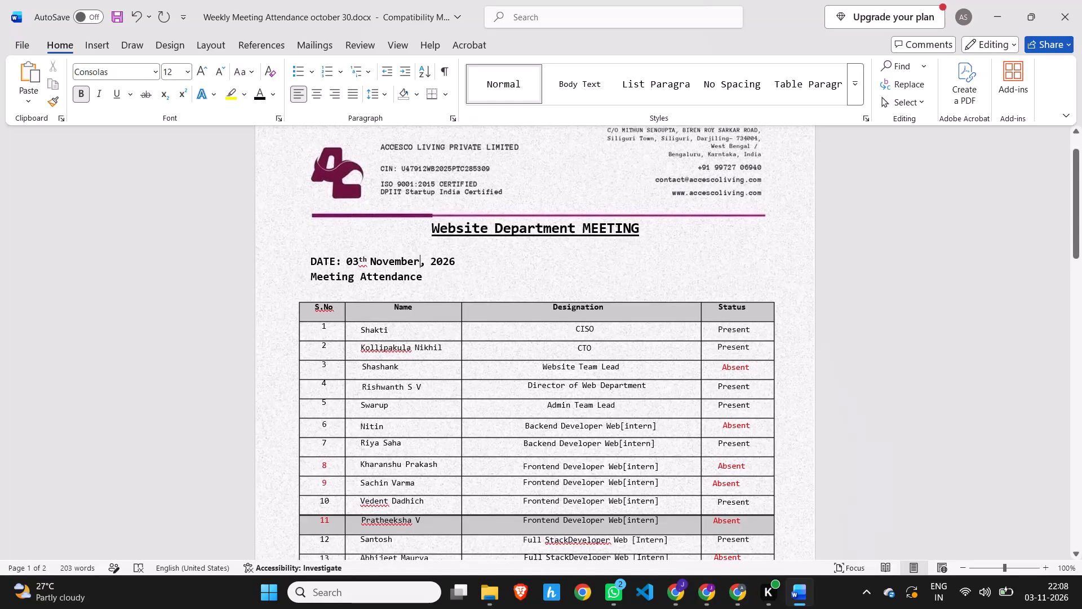
Delete the file Weekly Meeting Attendance Nov 3.pdf from the Desktop folder in File Explorer.
left_click(482, 585)
left_click(533, 496)
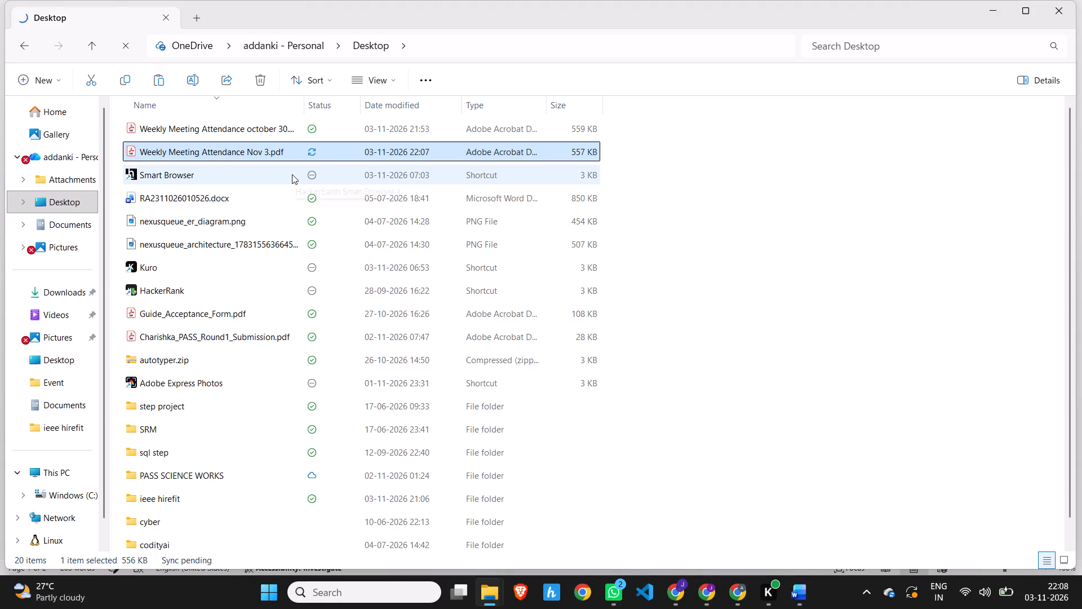
key("Delete")
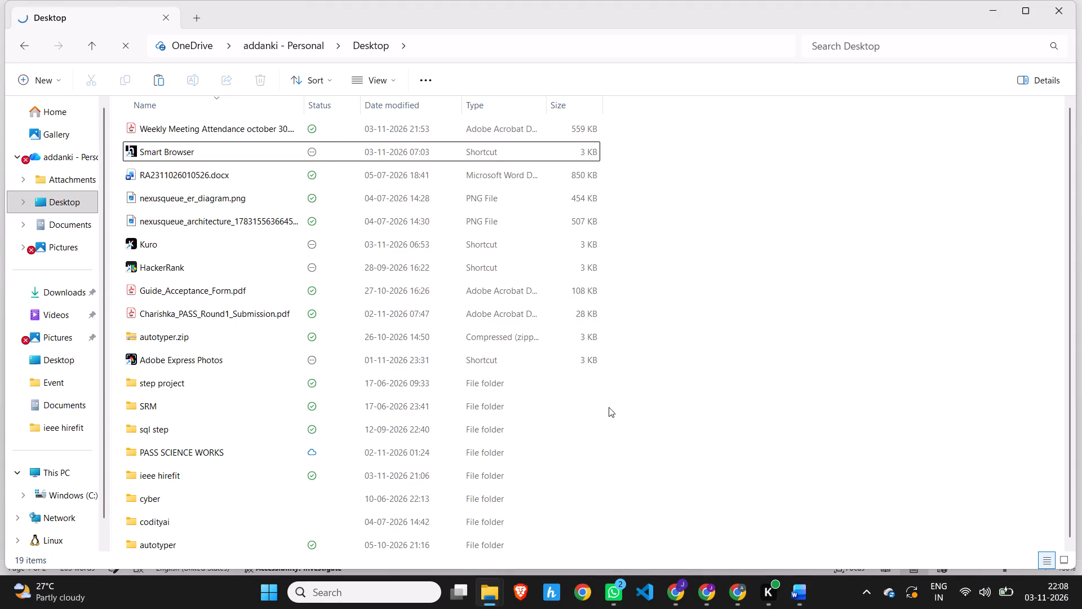
In the Word attendance document, replace Shakti in the Absentees list with Shashank, copied from row 3 of the attendance table.
left_click(808, 594)
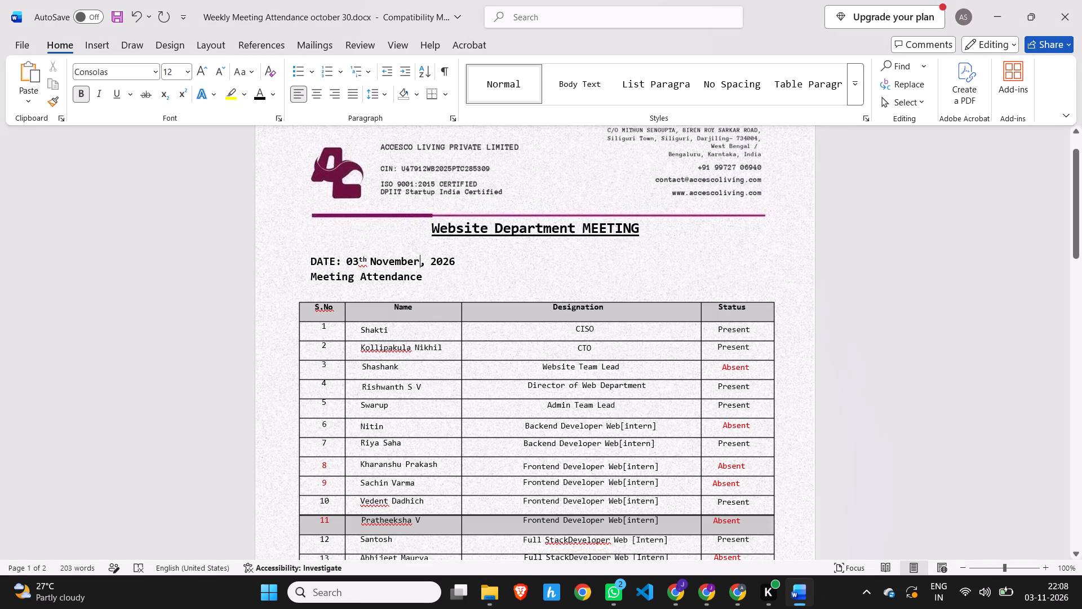
scroll(653, 259, "down", 3)
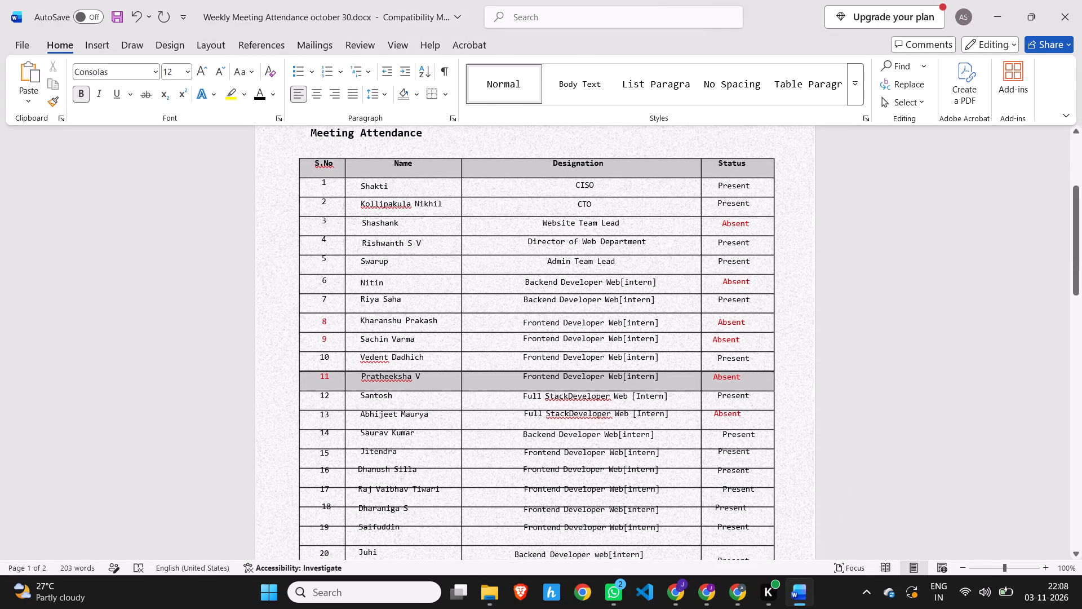
scroll(653, 259, "down", 1, "ctrl")
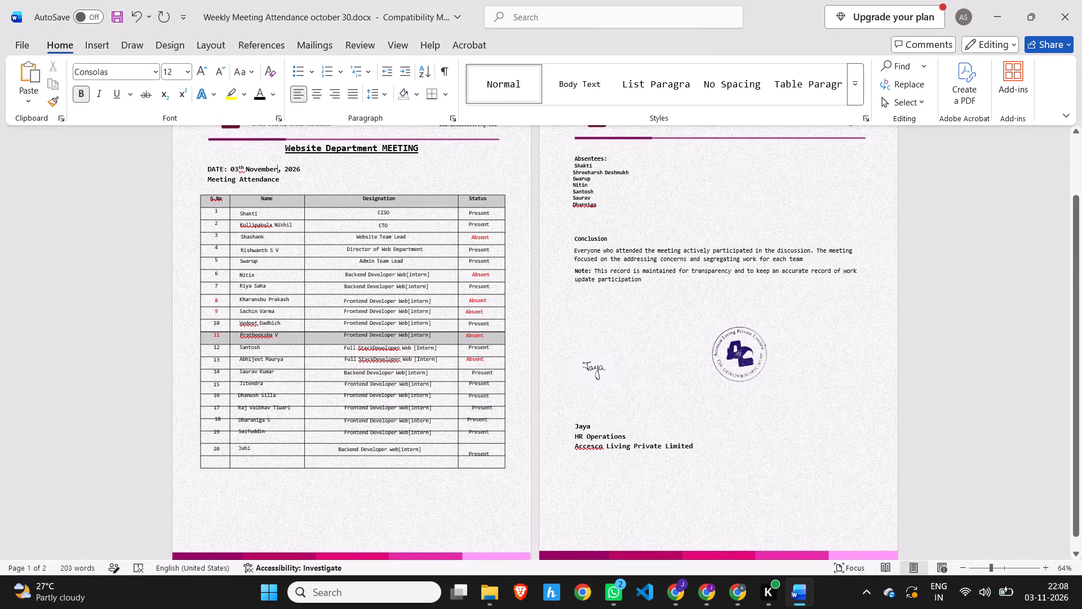
left_click_drag(265, 237, 237, 239)
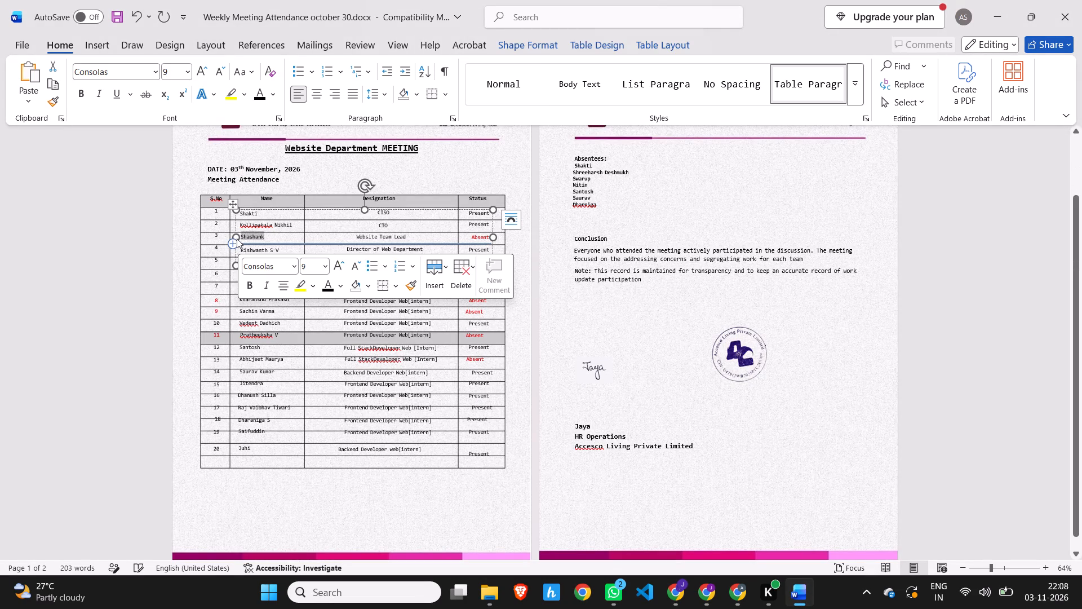
key("ctrl+c")
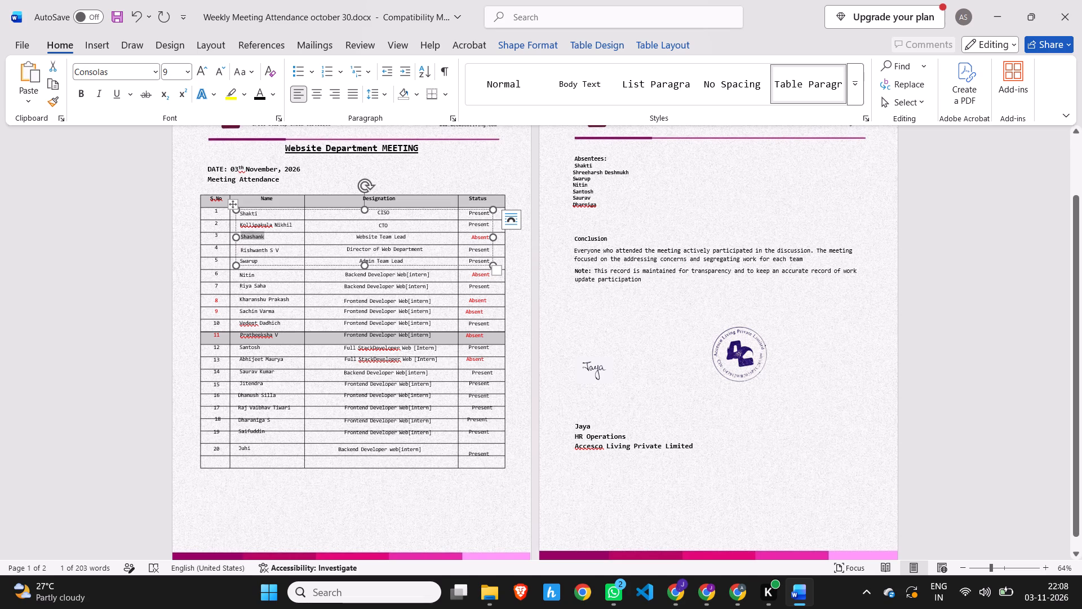
left_click(595, 166)
key("BackSpace")
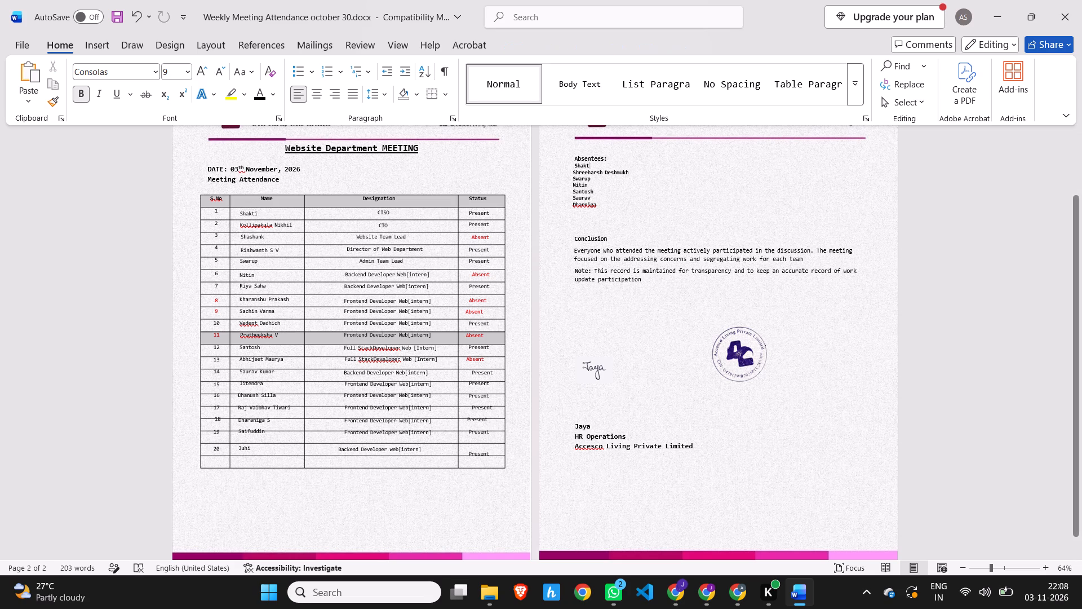
key("BackSpace")
key("BackSpace")
key("BackSpace")
key("BackSpace")
key("BackSpace")
key("ctrl+v")
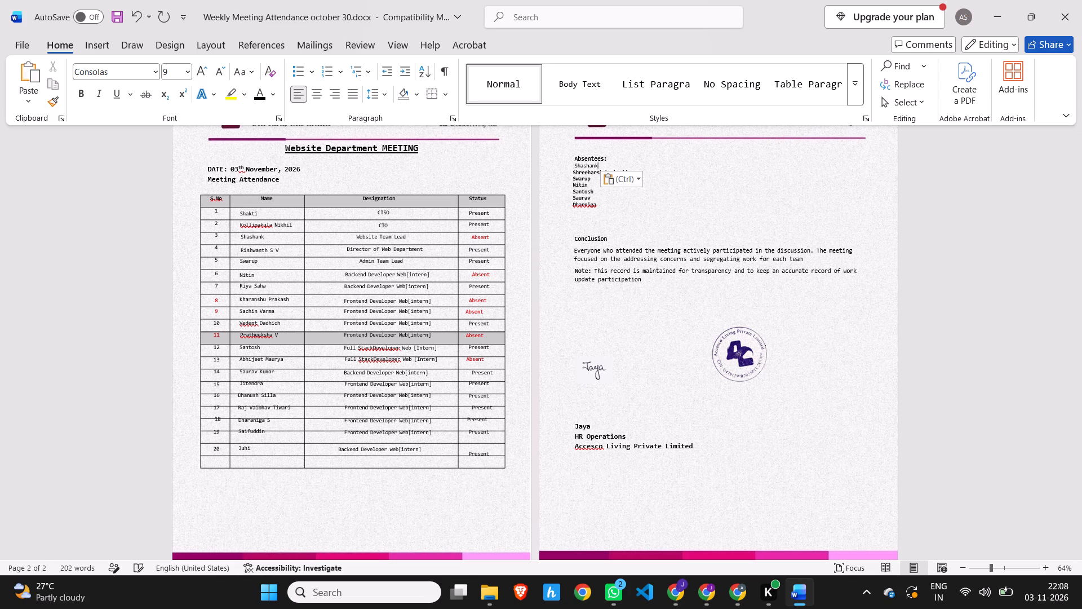
Delete the two entries between Shashank and Nitin from the Absentees list.
left_click_drag(573, 171, 587, 180)
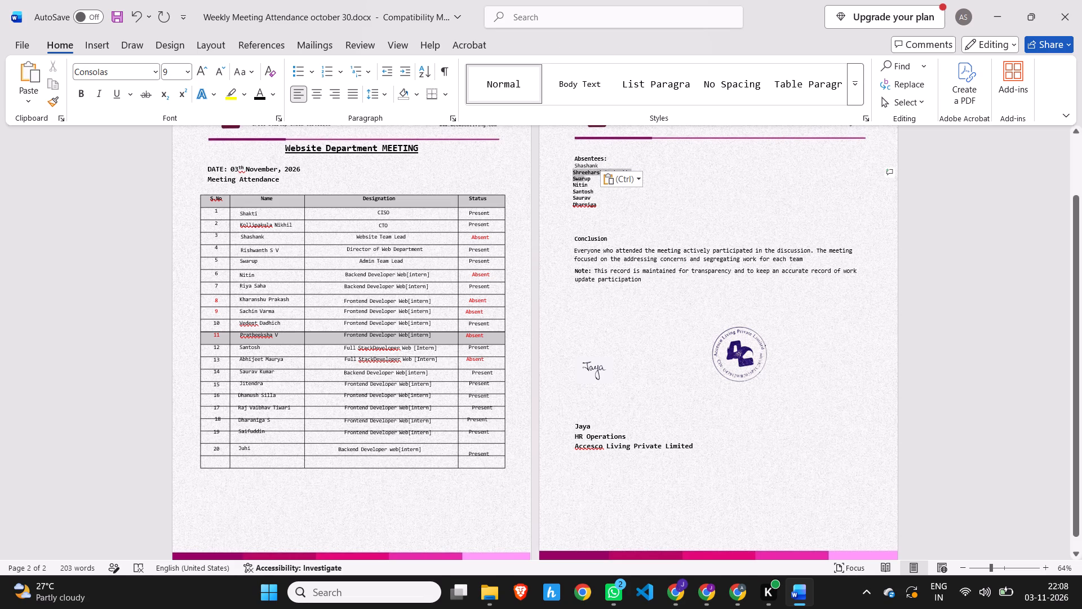
left_click_drag(587, 180, 592, 181)
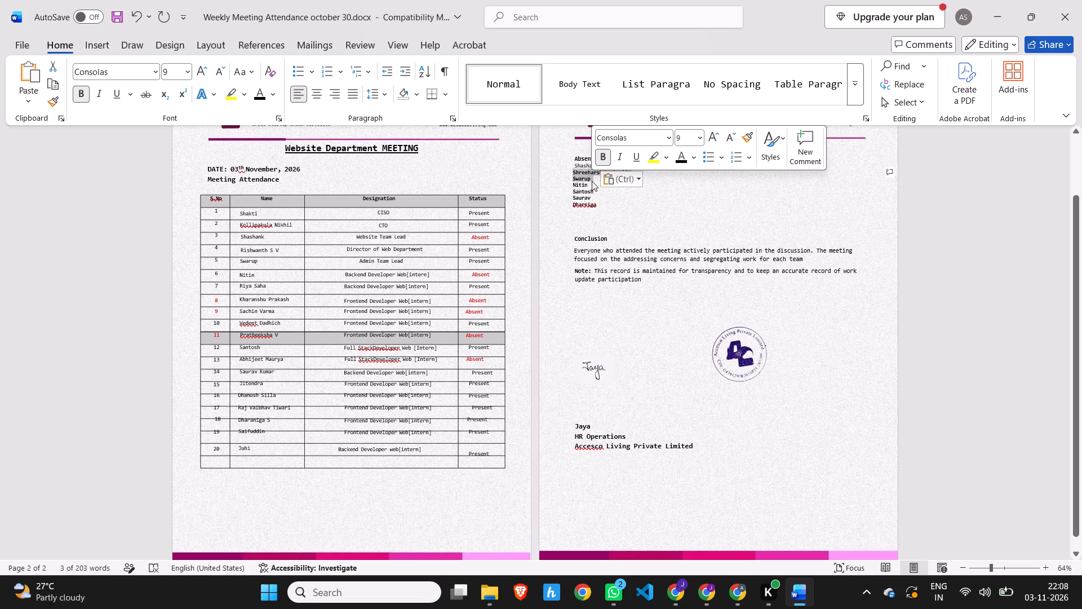
key("Delete")
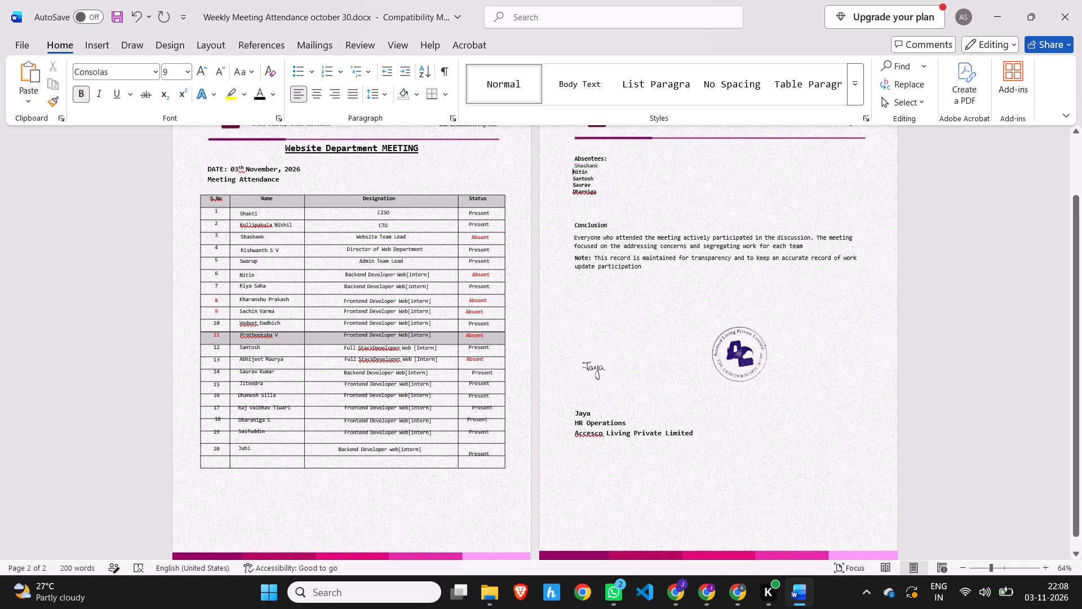
Copy the member name from row 8 of the attendance table into the Absentees list between Shashank and Nitin.
left_click_drag(290, 298, 247, 299)
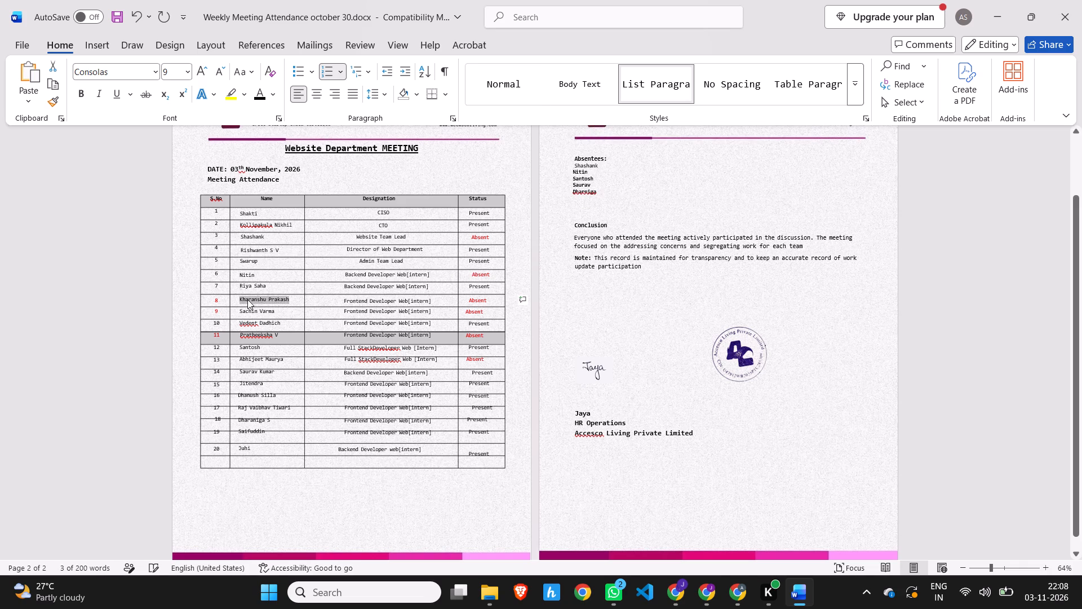
key("ctrl+c")
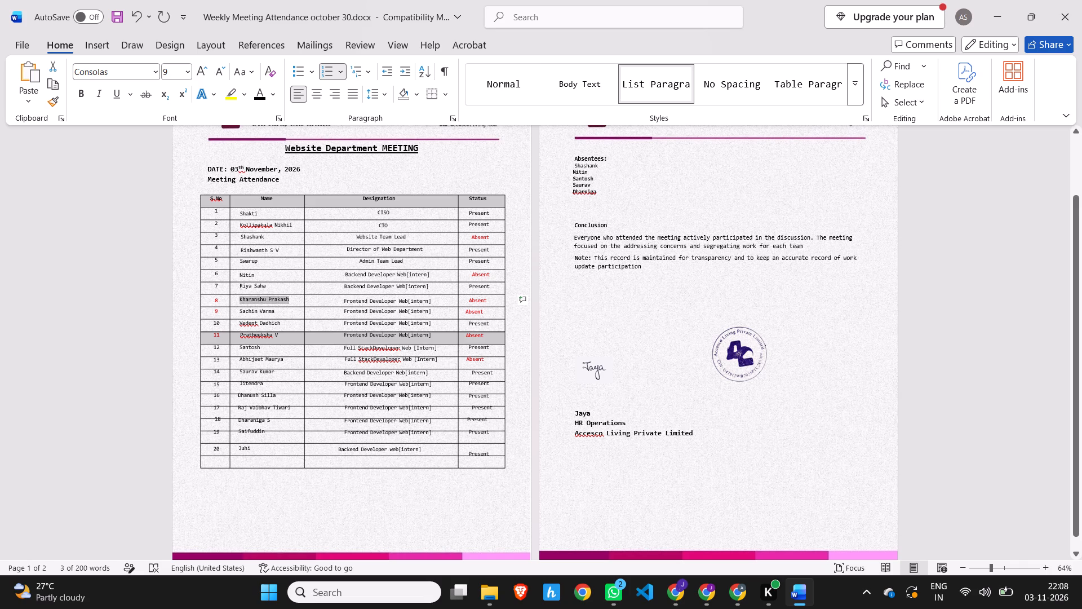
left_click(574, 172)
key("Left")
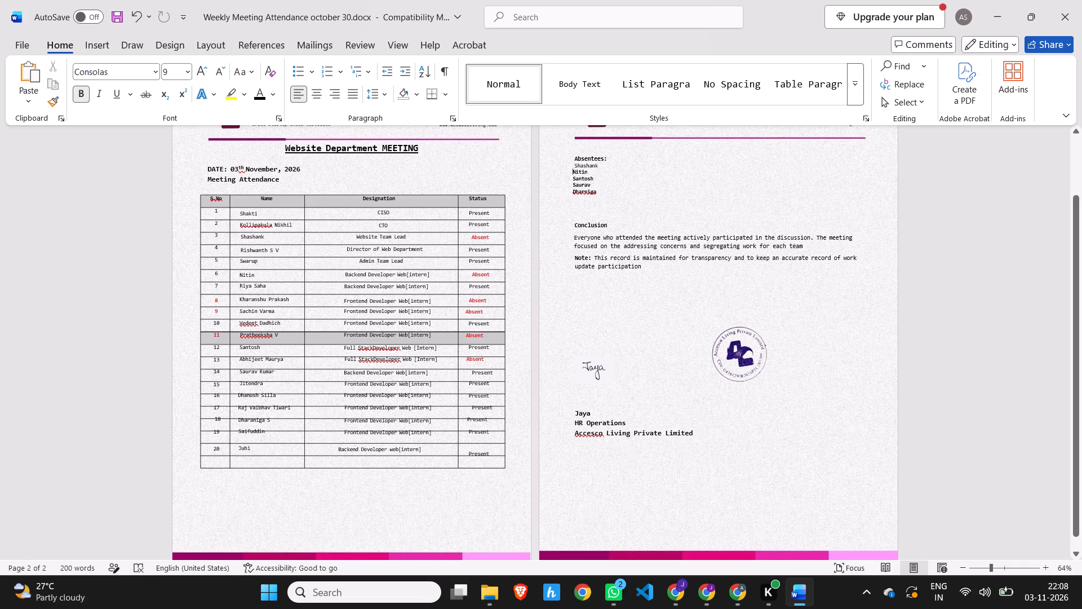
key("ctrl+v")
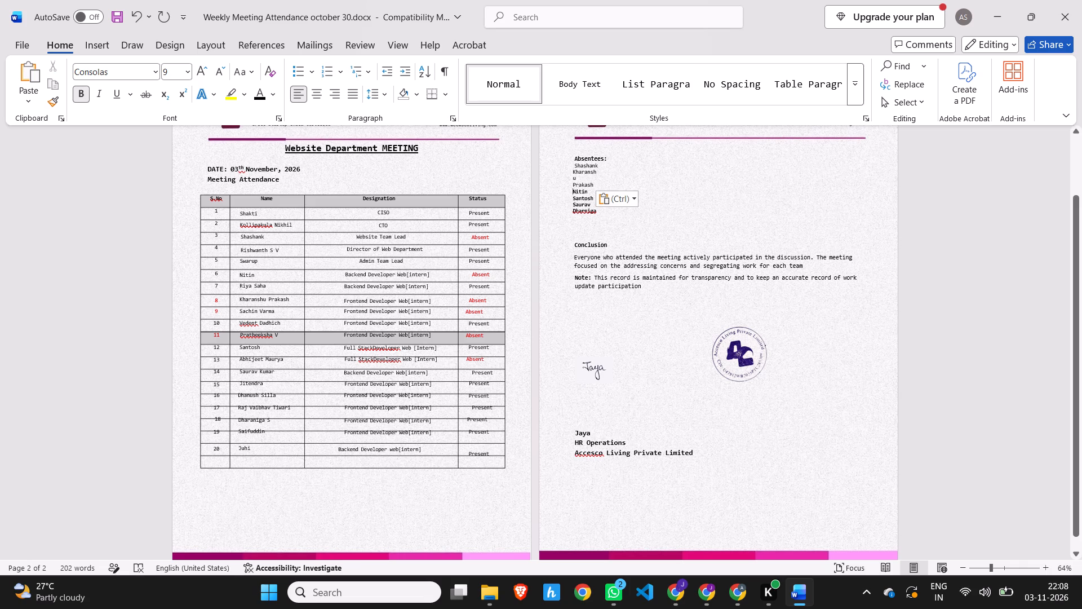
Remove the wrapped final letter u from the pasted row 8 member's first name in the Absentees list.
left_click(572, 179)
key("Right")
key("BackSpace")
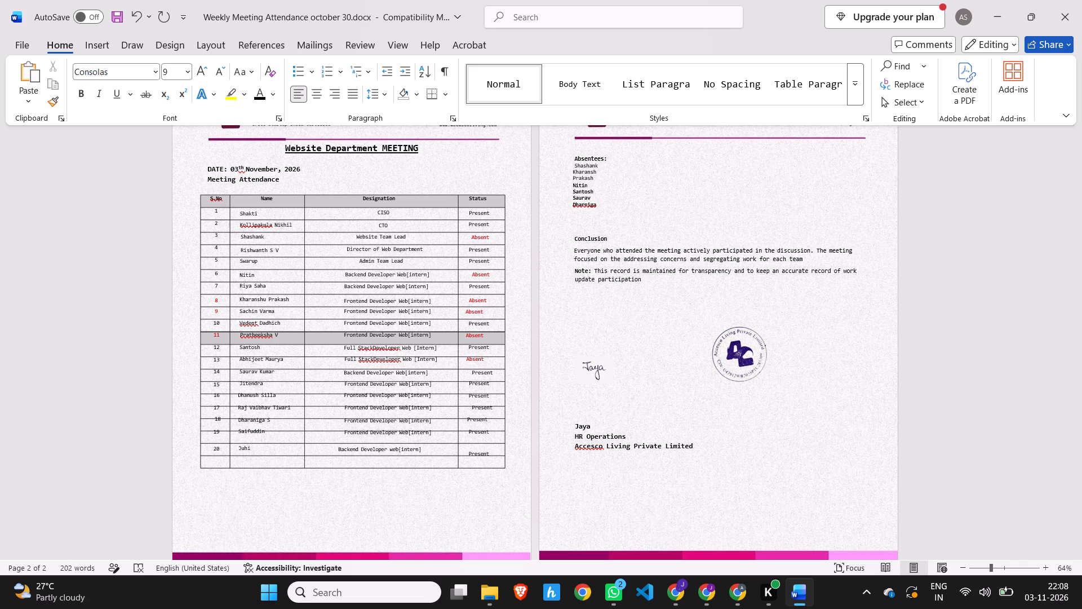
key("u")
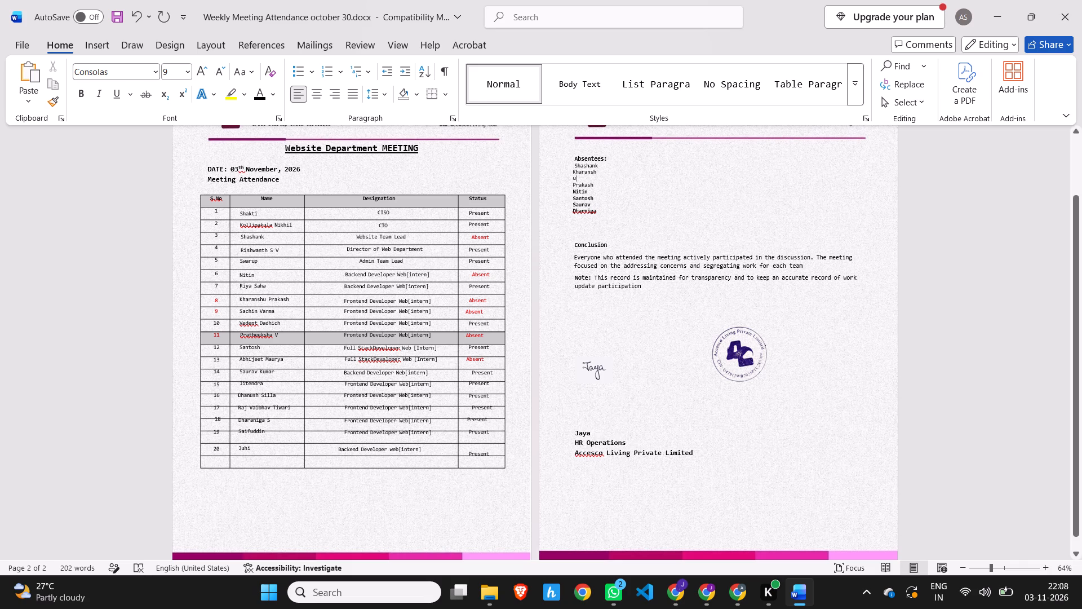
scroll(610, 211, "up", 2)
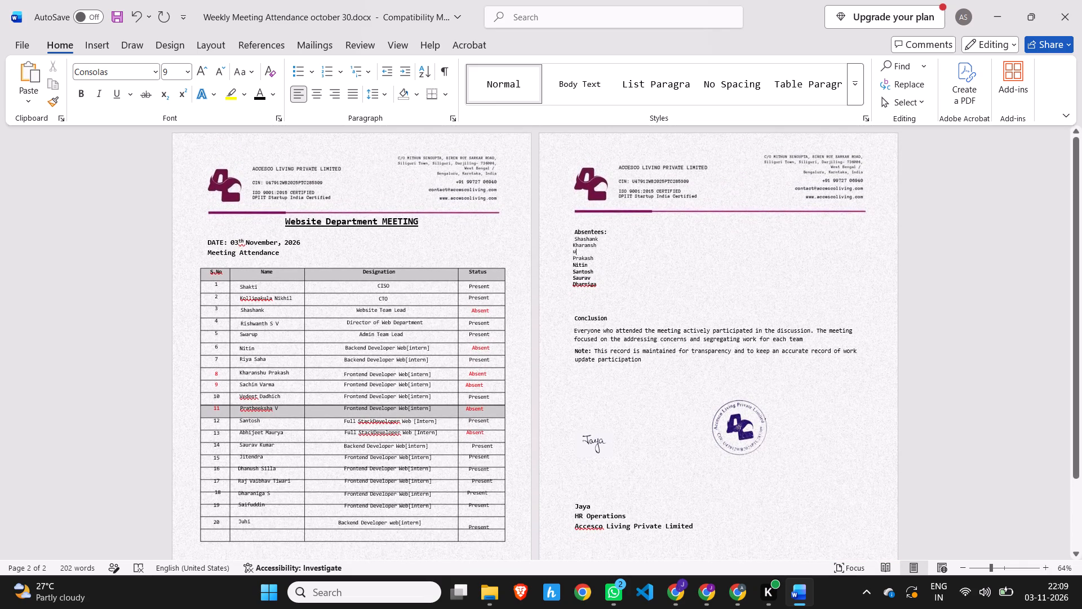
key("BackSpace")
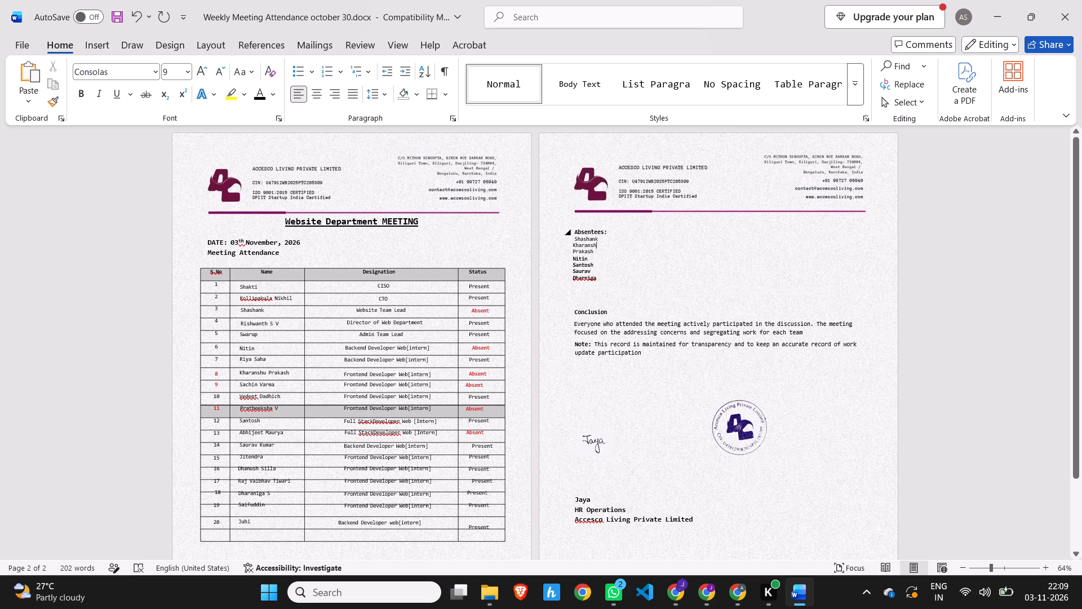
Remove the surname line below Kharansh in the Absentees list, leaving only Kharansh above Nitin.
left_click(592, 255)
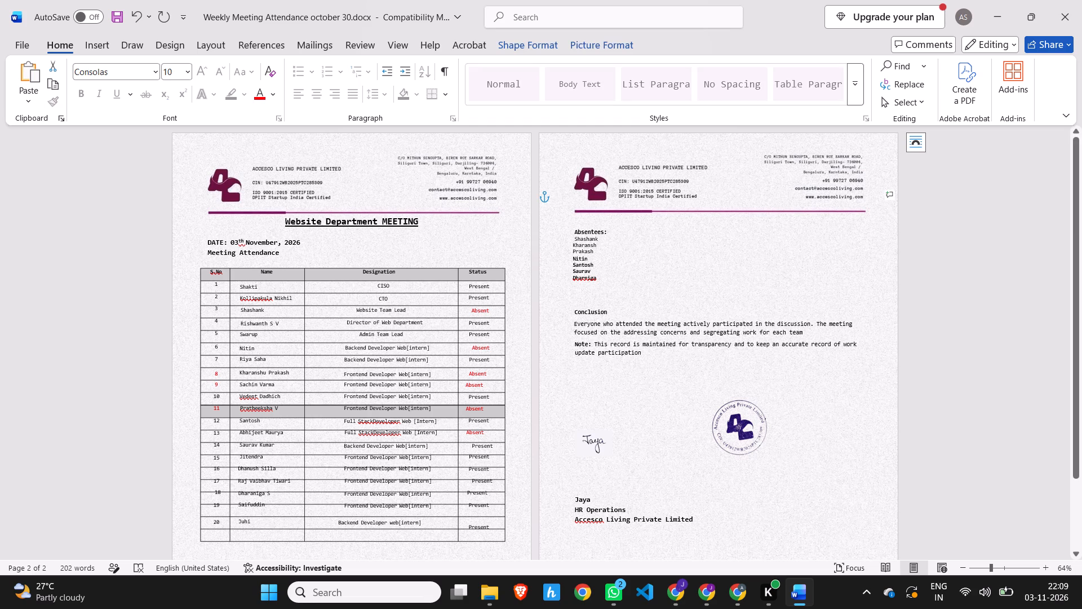
left_click(593, 251)
key("BackSpace")
key("BackSpace")
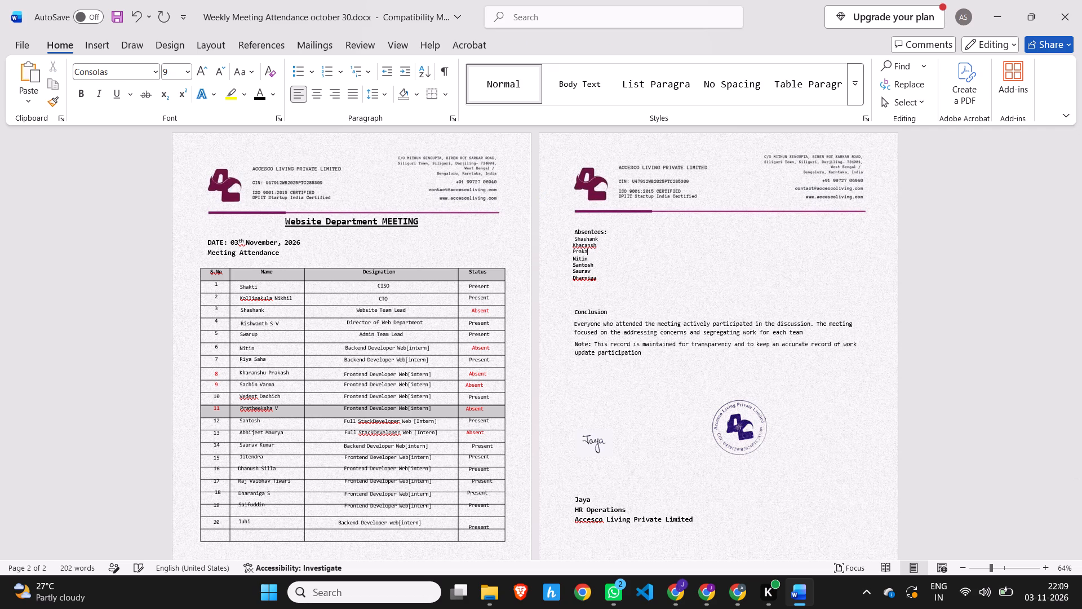
key("BackSpace")
key("BackSpace")
key("BackSpace")
key("BackSpace")
key("BackSpace")
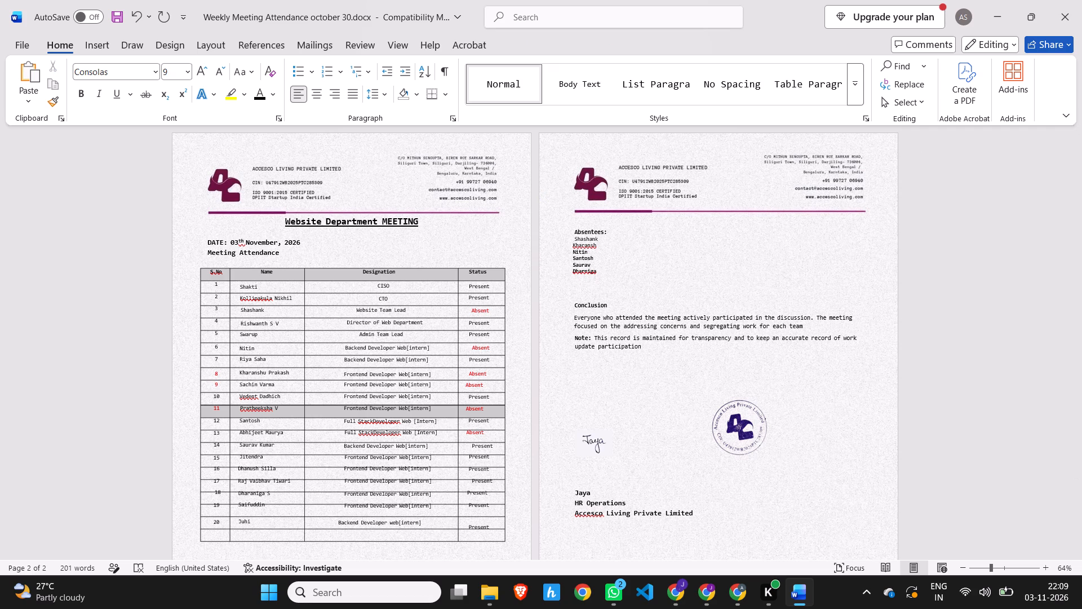
key("BackSpace")
key("u")
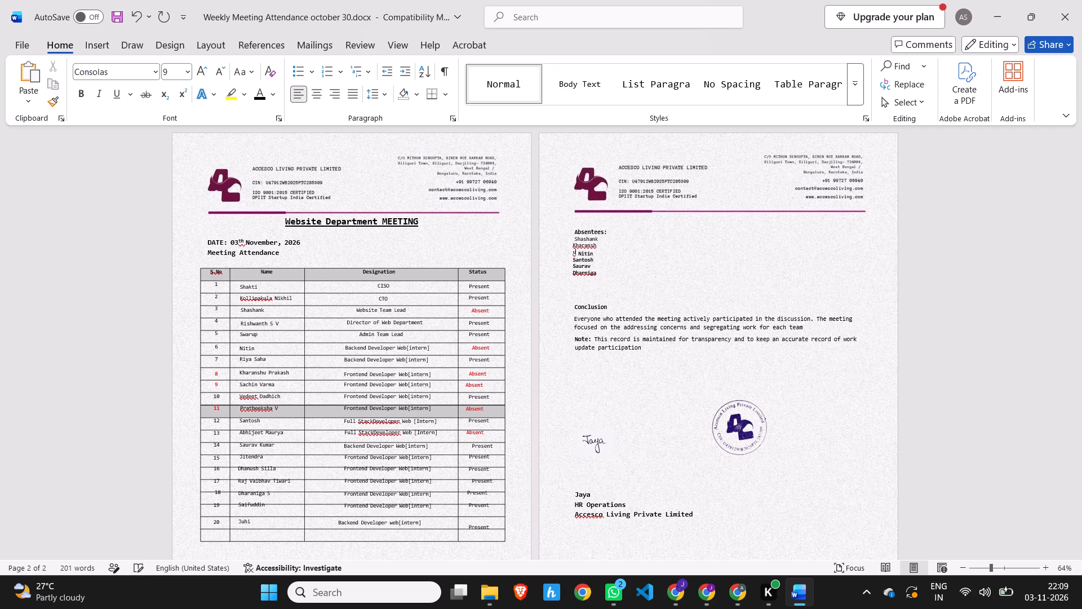
key("BackSpace")
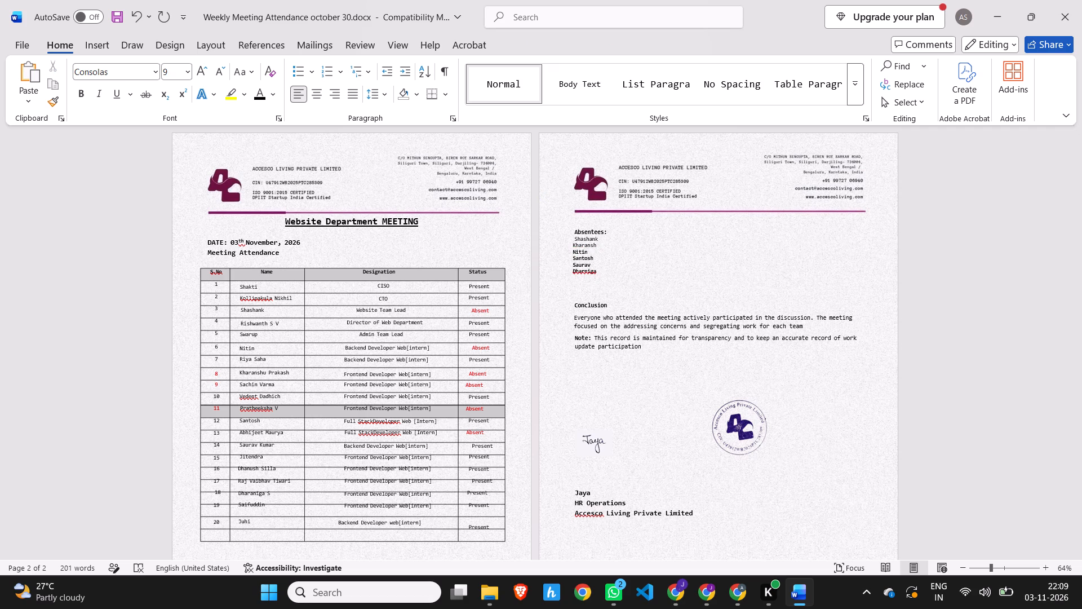
Copy the row 9 member's name from the table to a new line below Nitin in the Absentees list, keeping only Sachin.
scroll(571, 179, "up", 2)
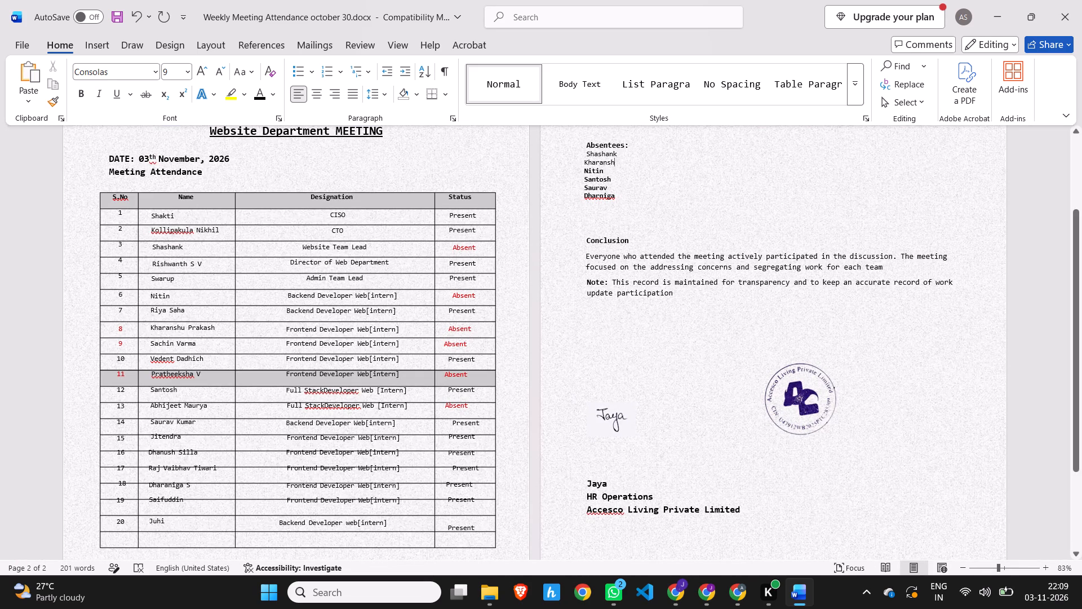
left_click_drag(198, 343, 153, 347)
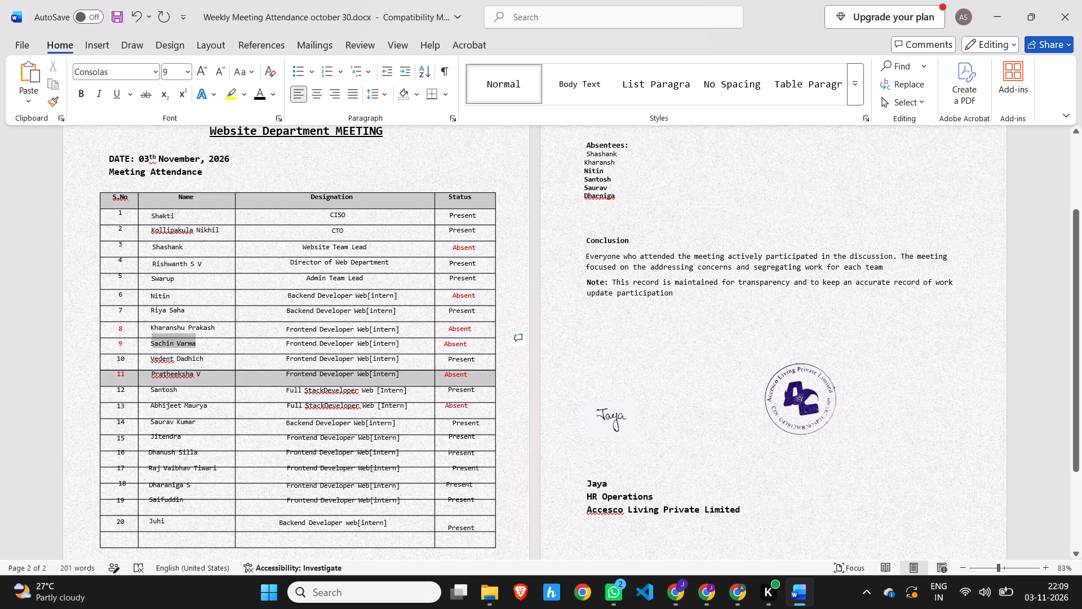
left_click_drag(153, 347, 151, 347)
key("ctrl+c")
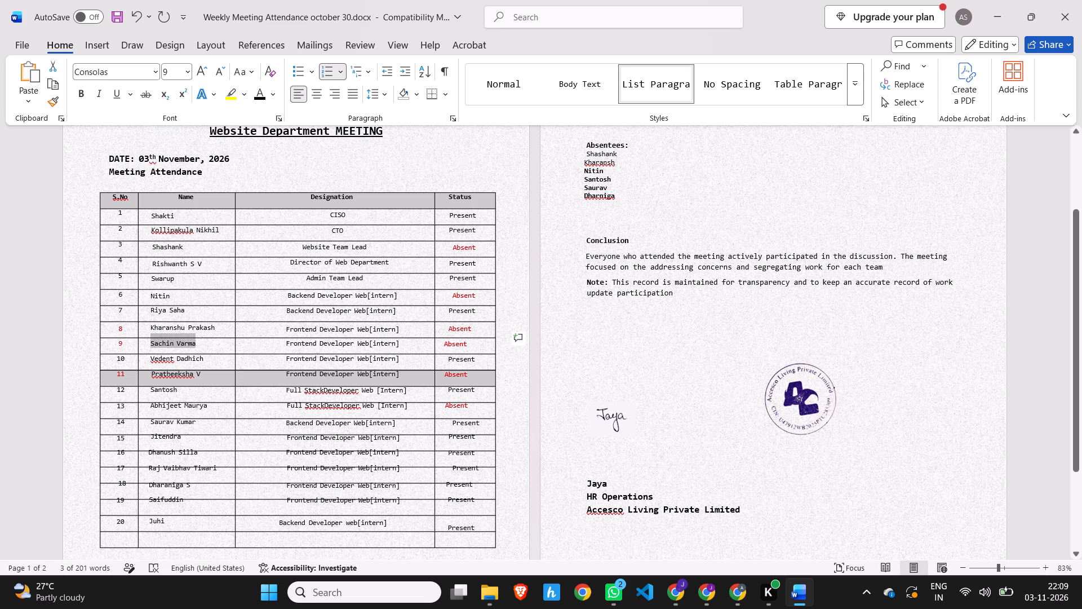
left_click(604, 169)
key("Return")
key("ctrl+v")
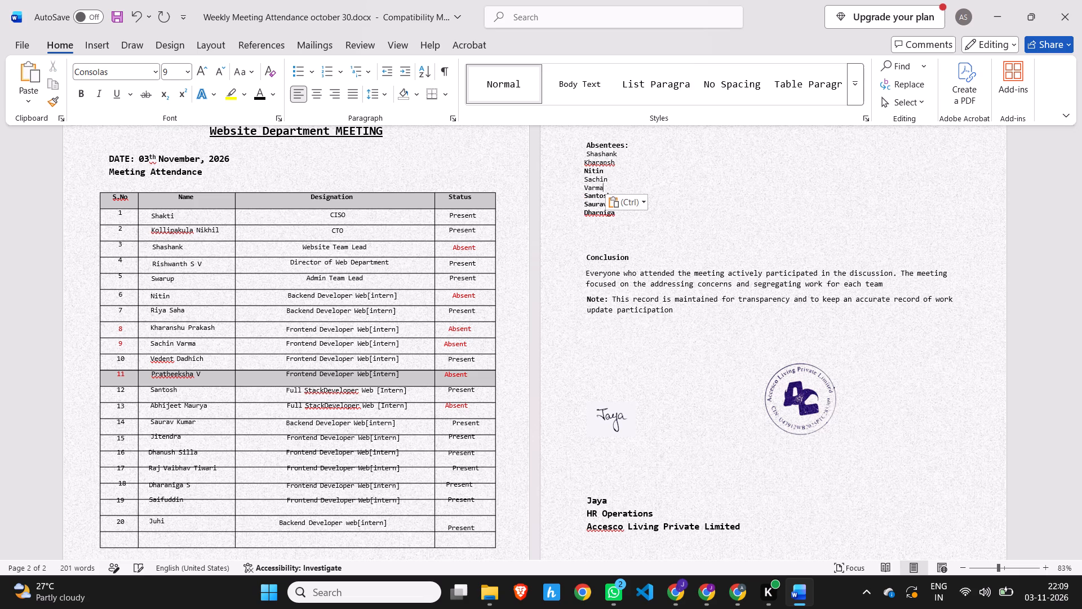
key("BackSpace")
key("BackSpace")
key("BackSpace")
key("BackSpace")
key("BackSpace")
key("BackSpace")
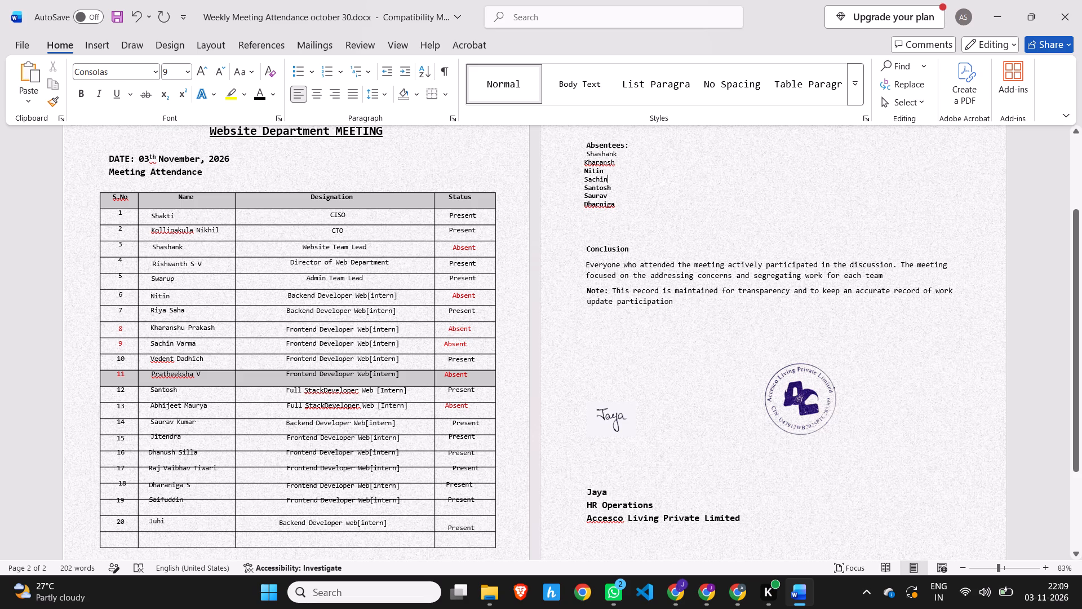
Delete the last three Absentees entries, Santosh, Saurav and the name after them, and start a new line below Sachin.
left_click_drag(586, 189, 618, 204)
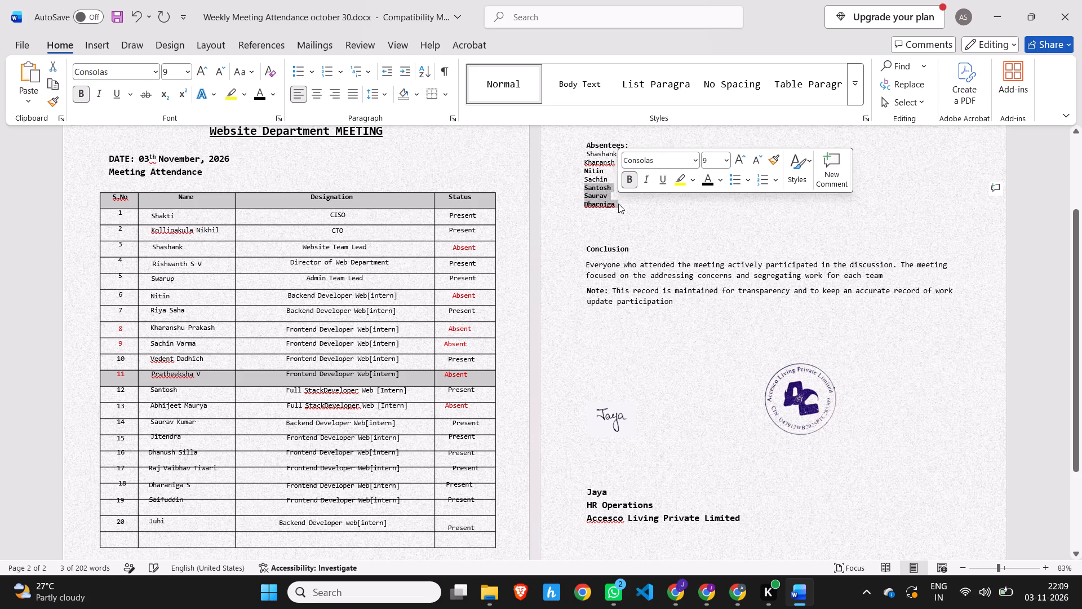
key("Delete")
key("Return")
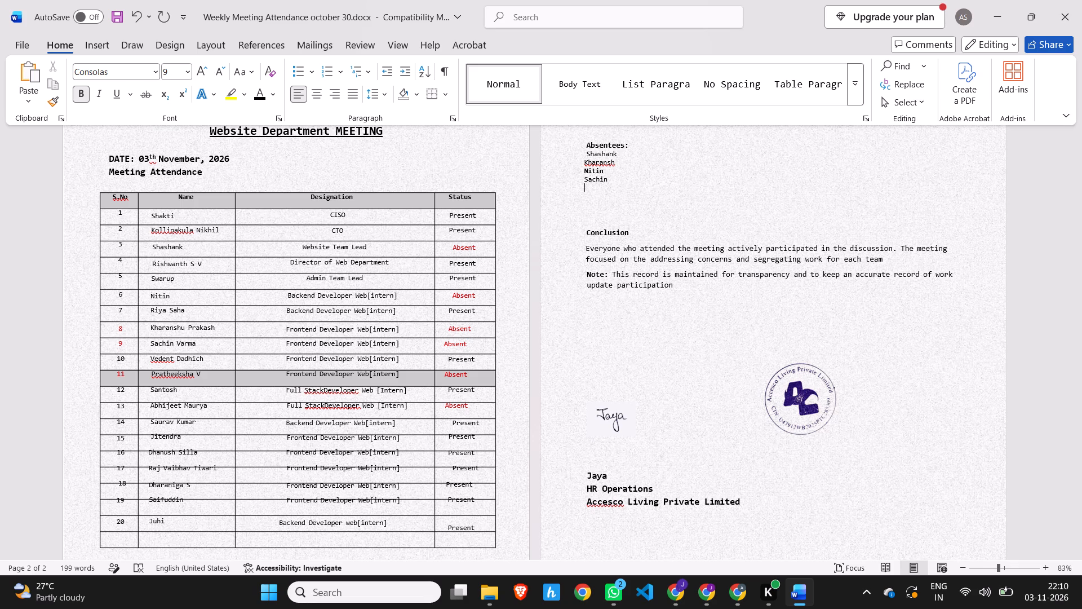
Add Pratheeksha on the new line below Sachin in the Absentees list.
key("p")
key("BackSpace")
key("h")
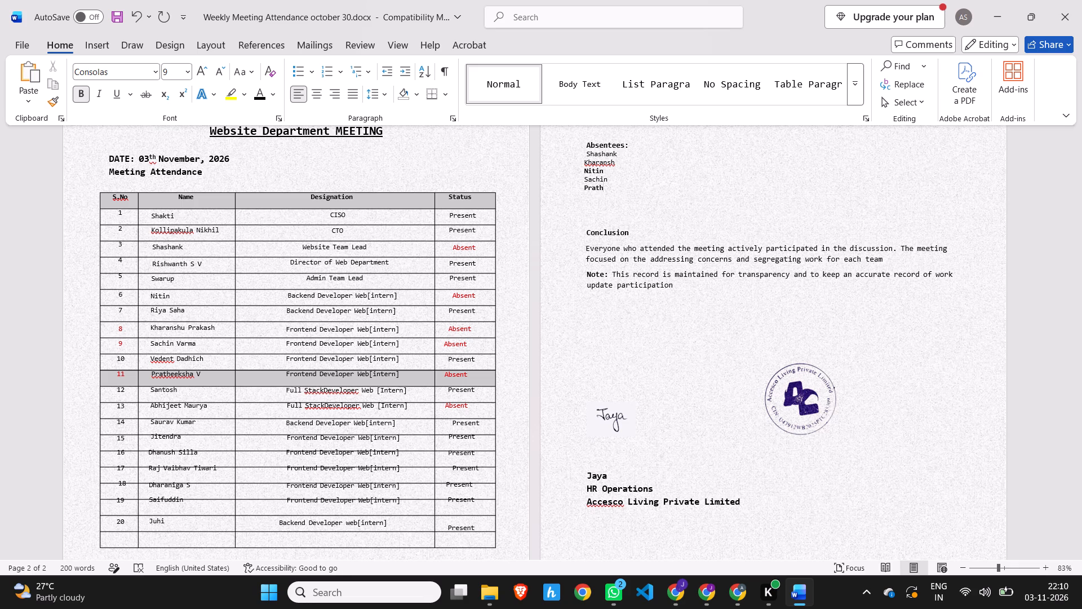
type("ee")
type("ksha")
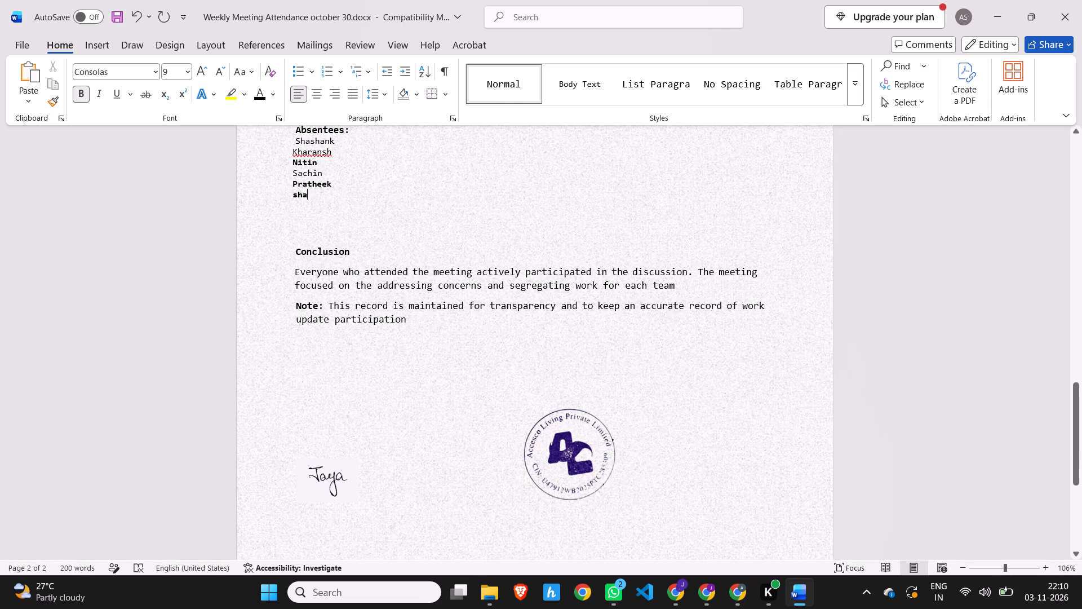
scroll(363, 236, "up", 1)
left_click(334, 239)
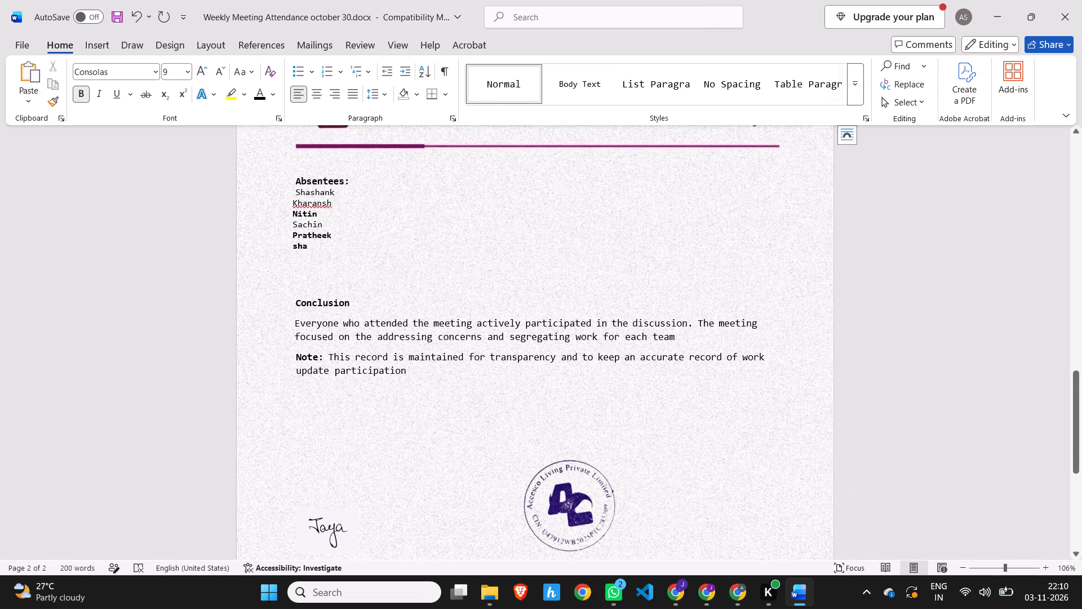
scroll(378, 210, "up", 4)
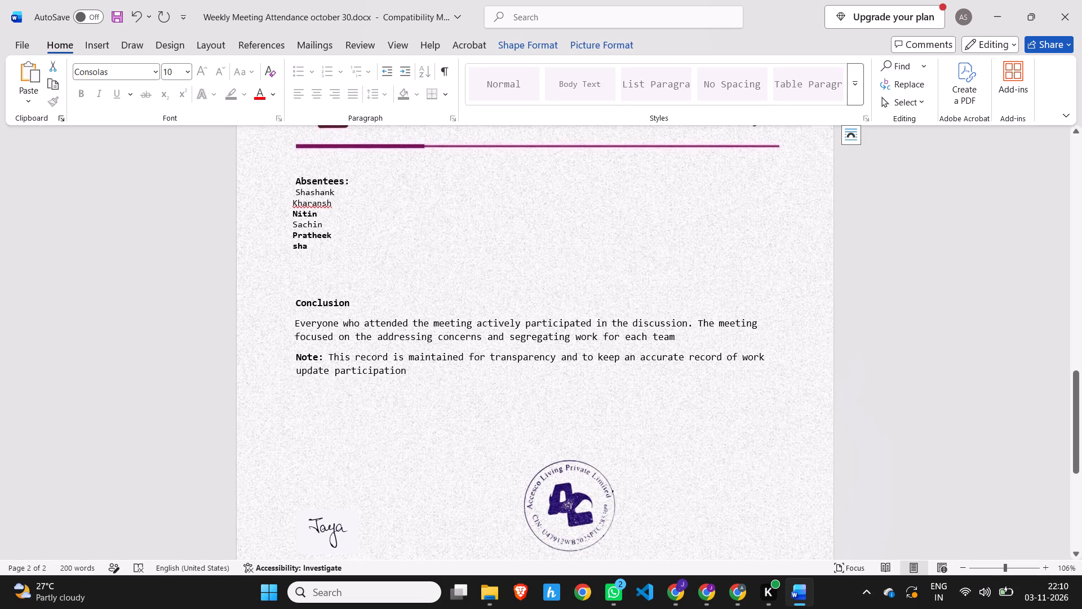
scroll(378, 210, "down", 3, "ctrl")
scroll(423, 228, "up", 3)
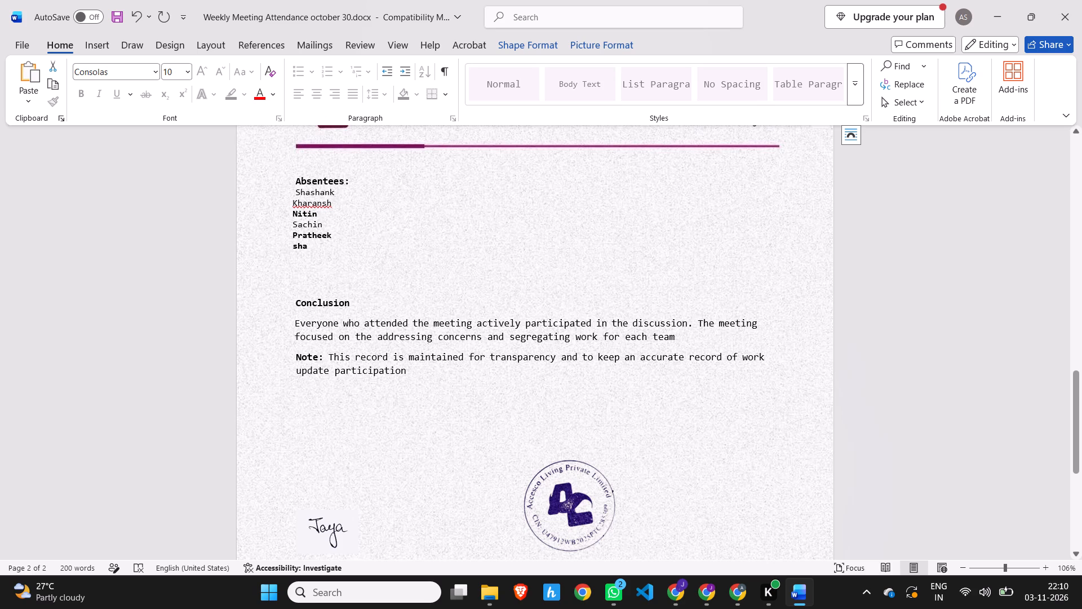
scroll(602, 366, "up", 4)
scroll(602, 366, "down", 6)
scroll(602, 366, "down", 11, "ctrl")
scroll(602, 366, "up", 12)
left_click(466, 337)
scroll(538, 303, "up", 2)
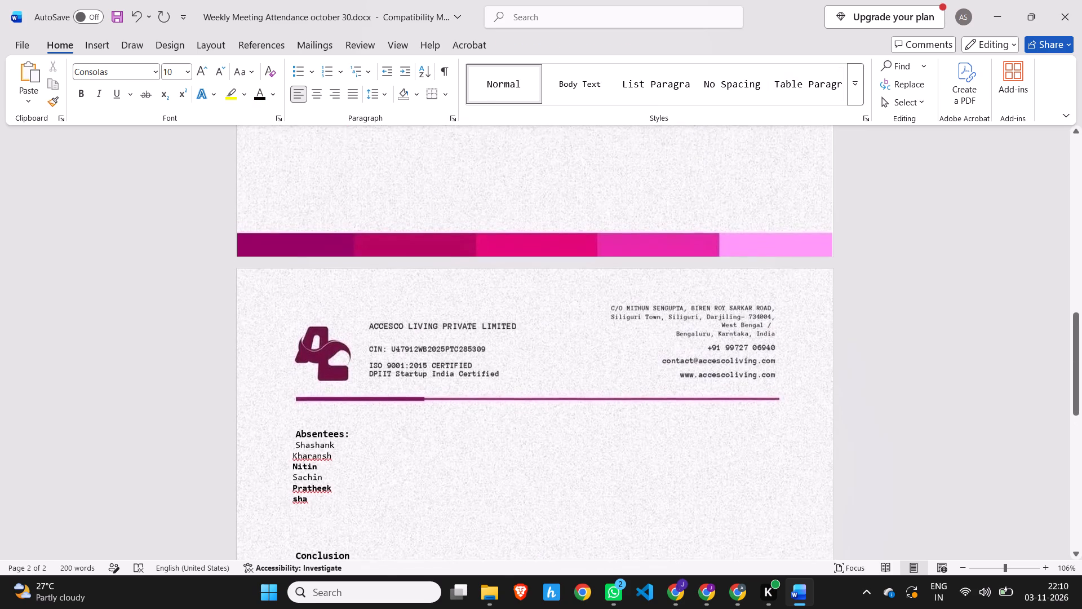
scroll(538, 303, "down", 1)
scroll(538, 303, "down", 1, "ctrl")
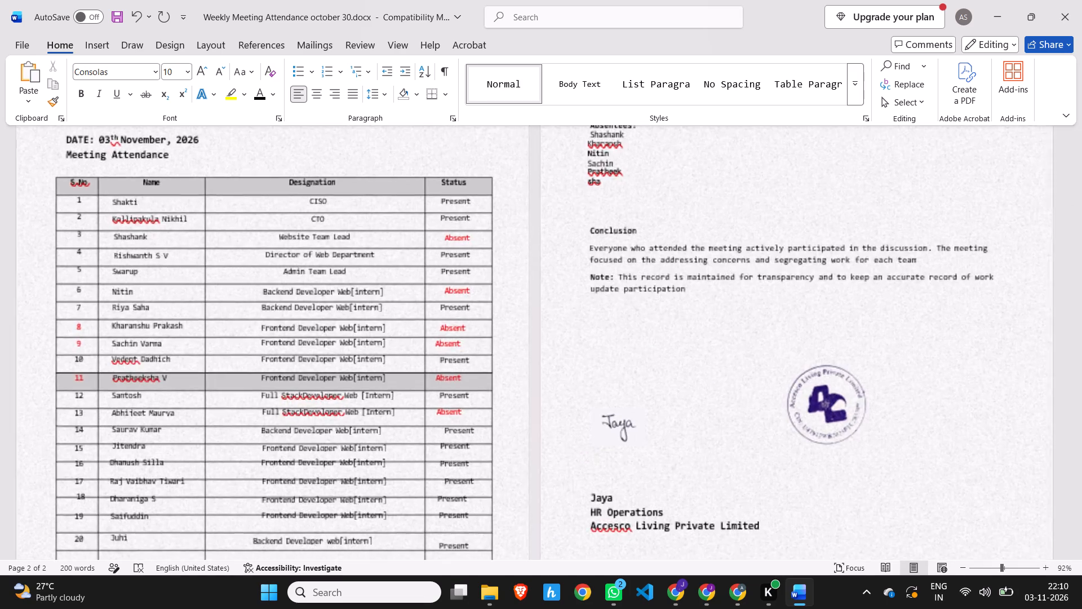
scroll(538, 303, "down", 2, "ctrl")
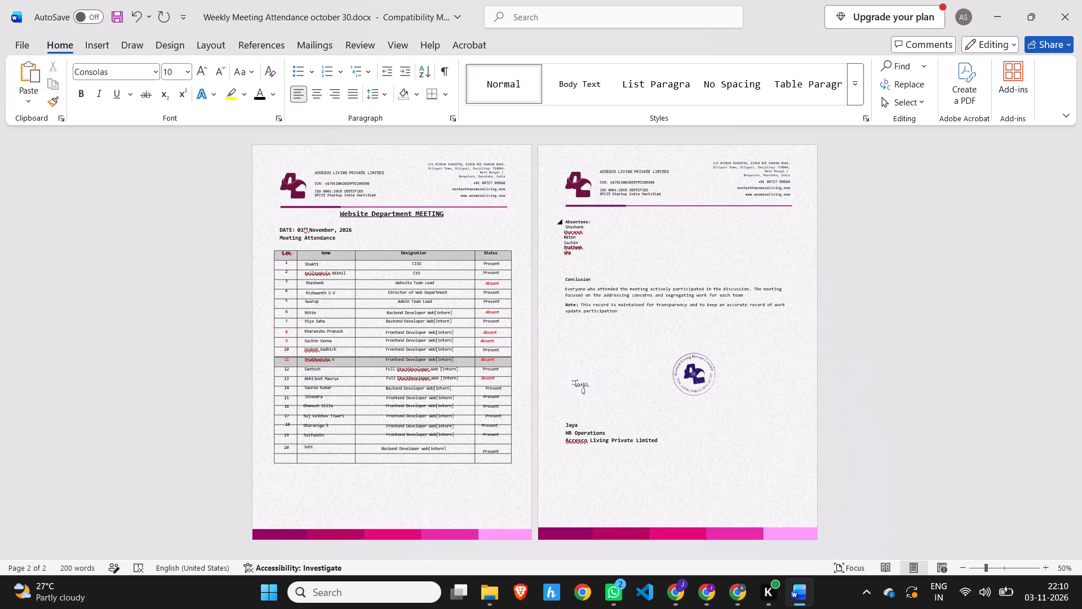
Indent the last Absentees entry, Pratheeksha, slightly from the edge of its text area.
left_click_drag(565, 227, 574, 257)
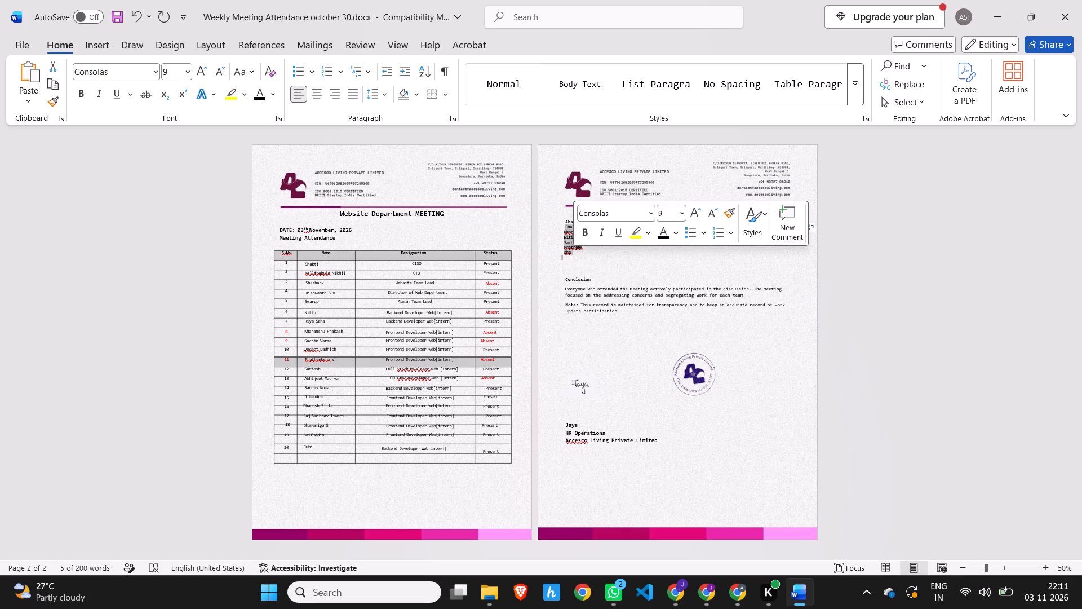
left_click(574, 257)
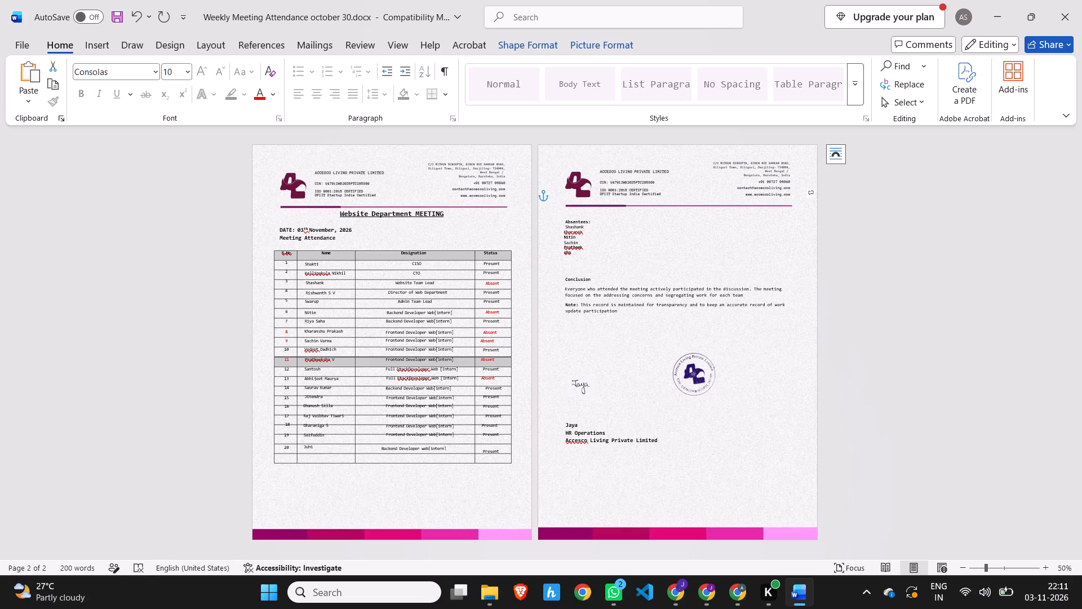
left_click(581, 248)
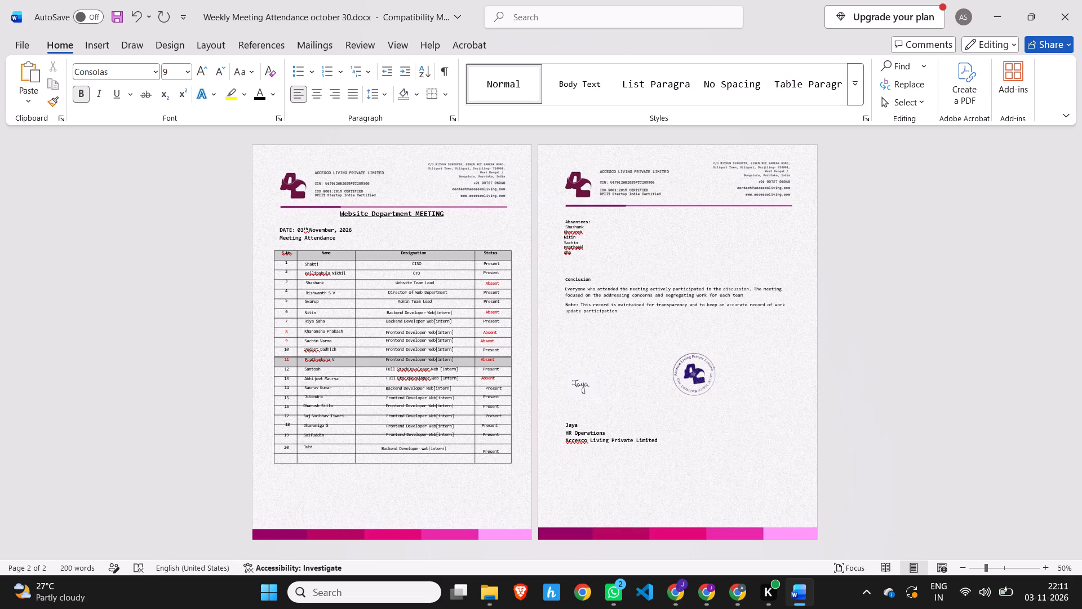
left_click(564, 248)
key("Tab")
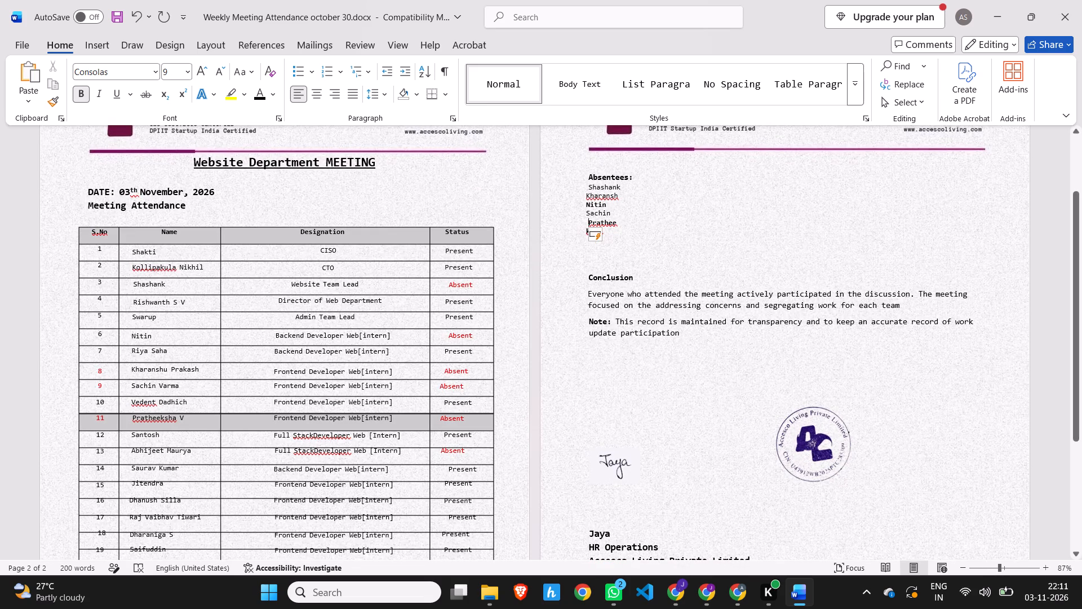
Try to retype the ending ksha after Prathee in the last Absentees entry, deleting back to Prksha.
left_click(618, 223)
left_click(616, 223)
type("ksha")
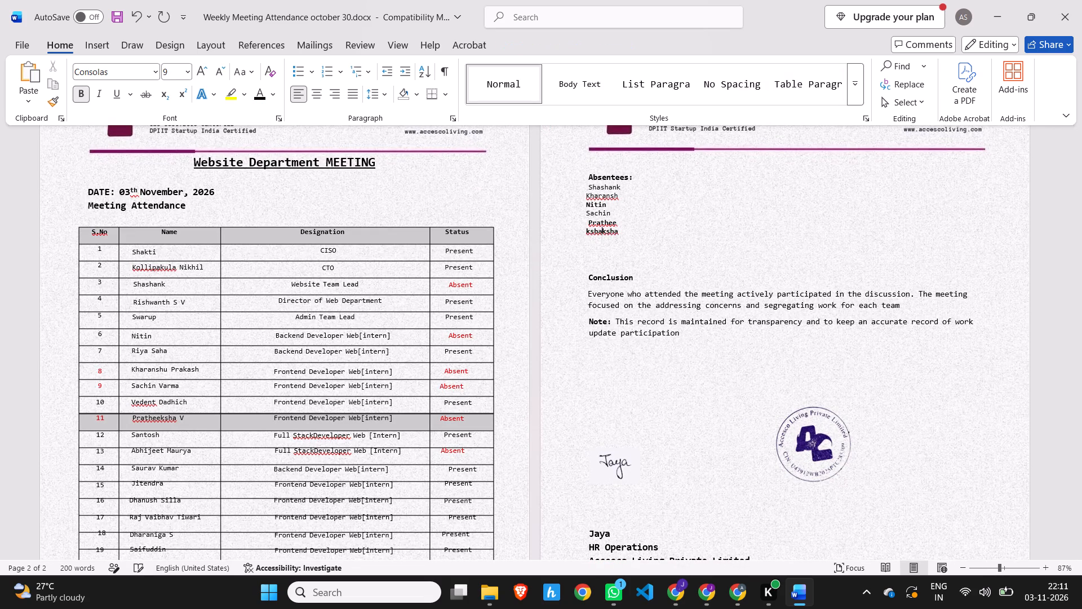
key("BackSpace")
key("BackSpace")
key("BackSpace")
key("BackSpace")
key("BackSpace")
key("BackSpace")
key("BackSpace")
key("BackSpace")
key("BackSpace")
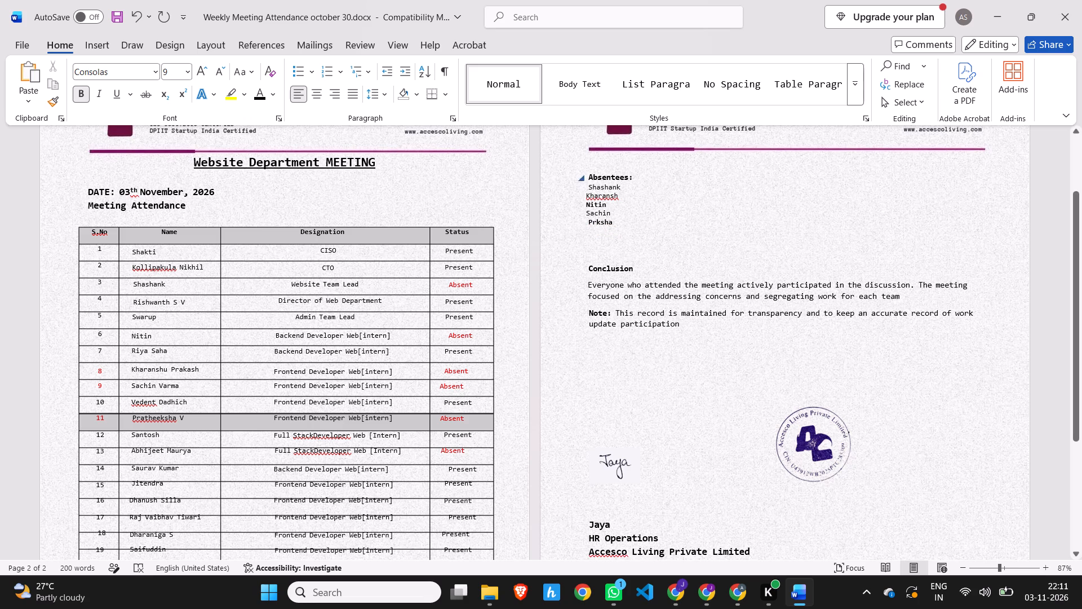
Remove the bold formatting from Nitin in the Absentees list.
left_click_drag(607, 205, 582, 206)
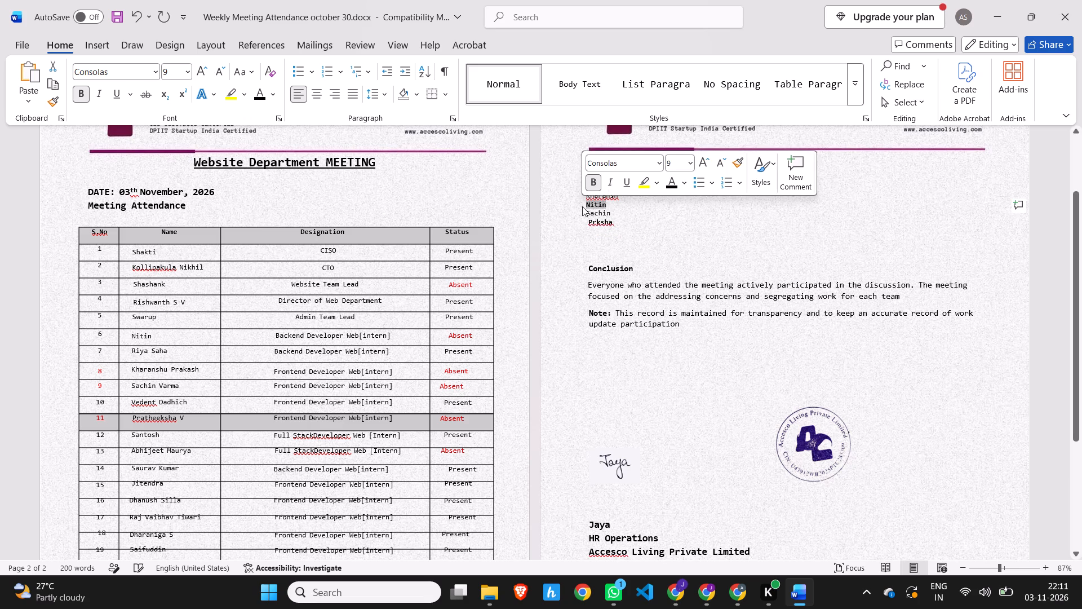
left_click(598, 186)
left_click(596, 197)
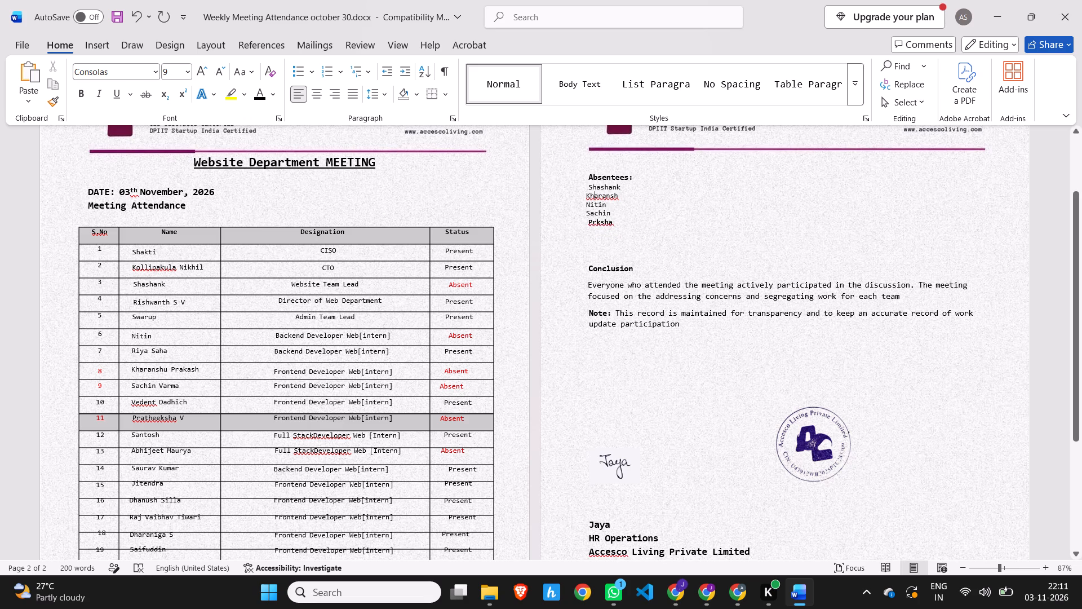
left_click(587, 213)
Replace the Prksha entry at the end of the Absentees list with Pratheesha, keeping the initial P.
scroll(379, 299, "down", 1)
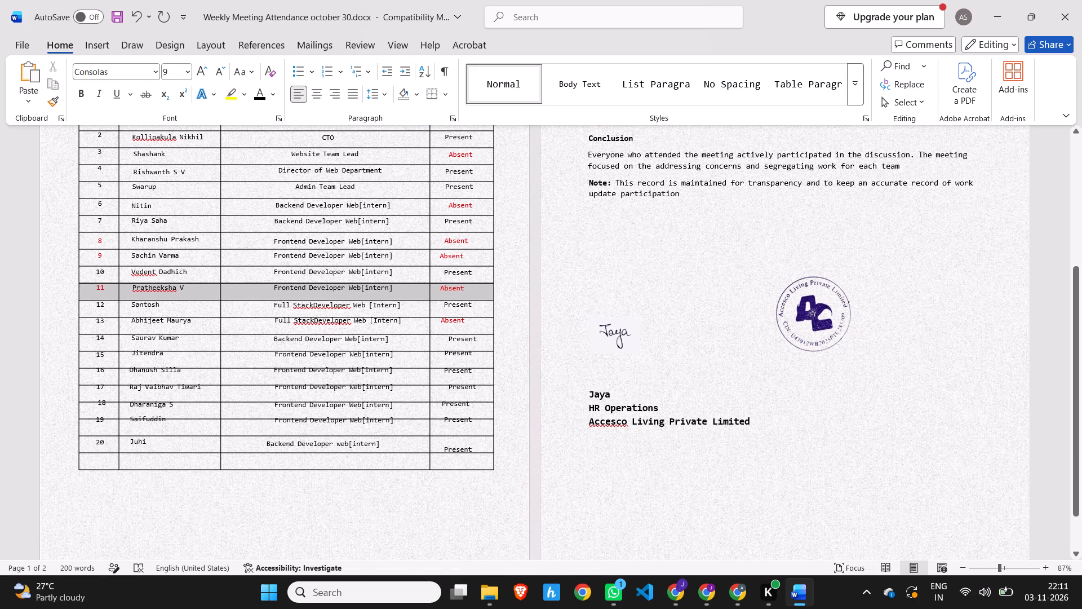
scroll(586, 329, "up", 1)
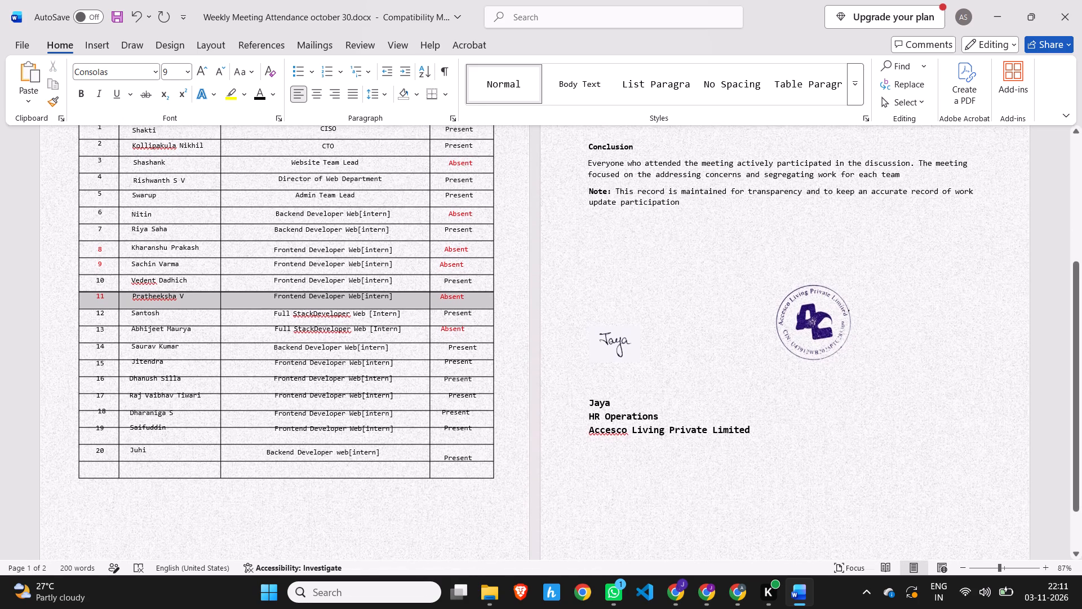
scroll(586, 329, "up", 3)
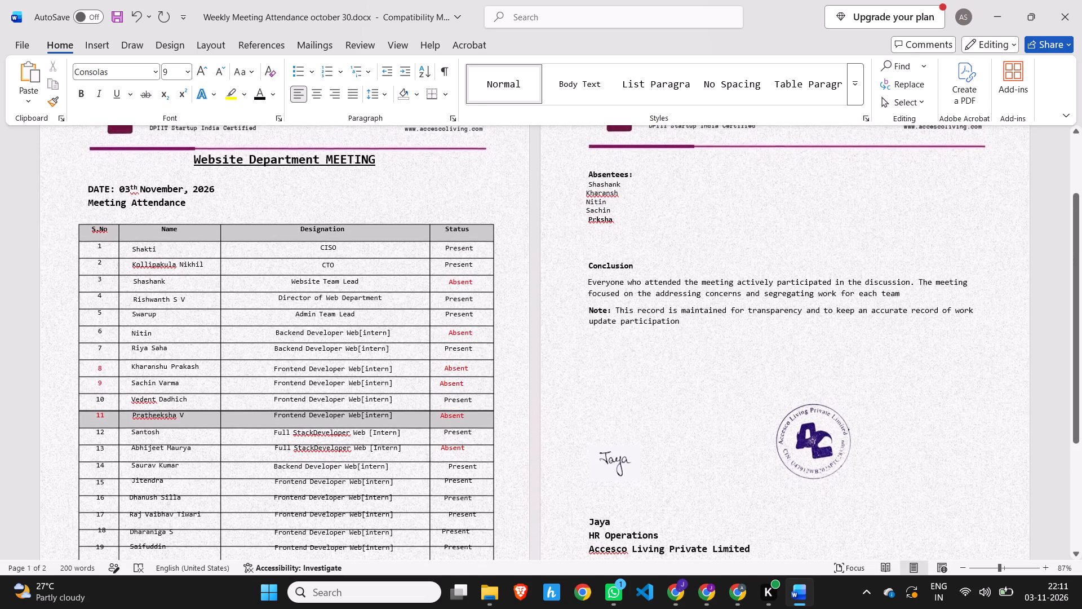
left_click(613, 222)
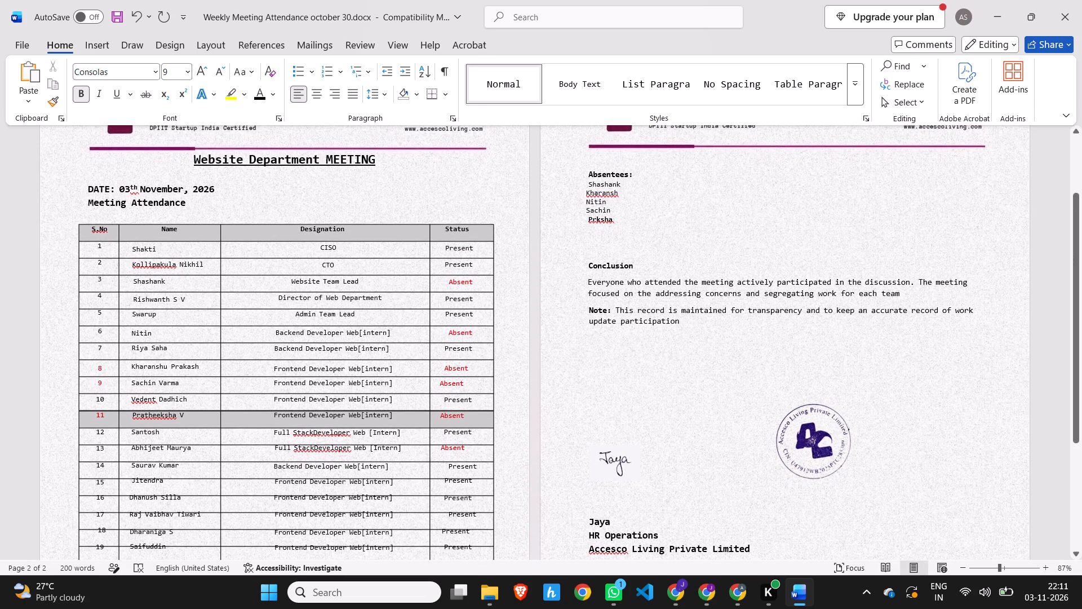
key("BackSpace")
key("BackSpace")
key("BackSpace")
key("BackSpace")
key("BackSpace")
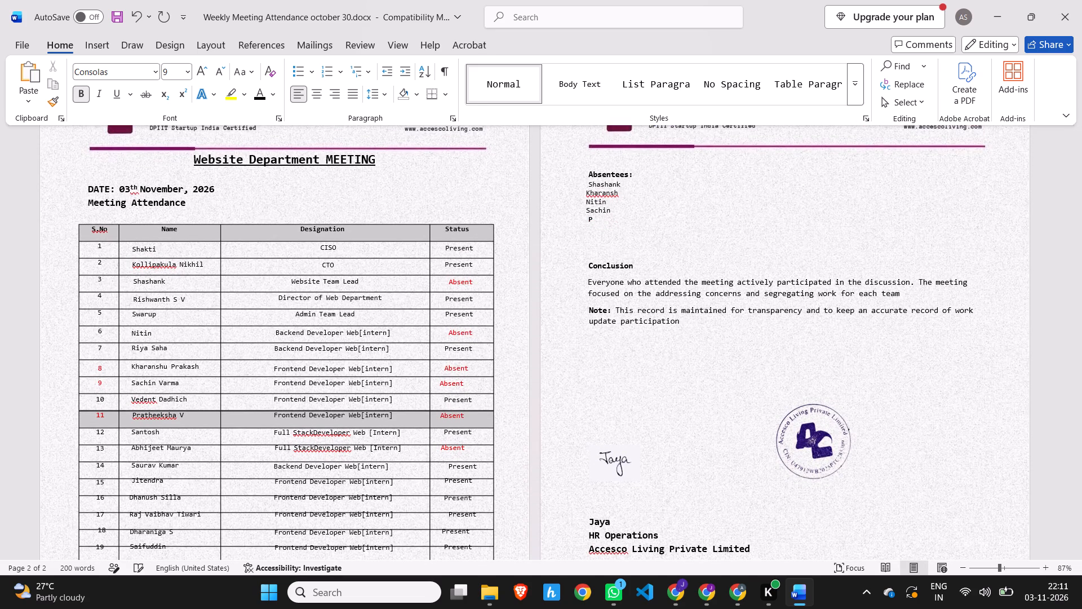
type("rathee")
type("ksha")
key("BackSpace")
key("BackSpace")
key("BackSpace")
key("BackSpace")
type("sha")
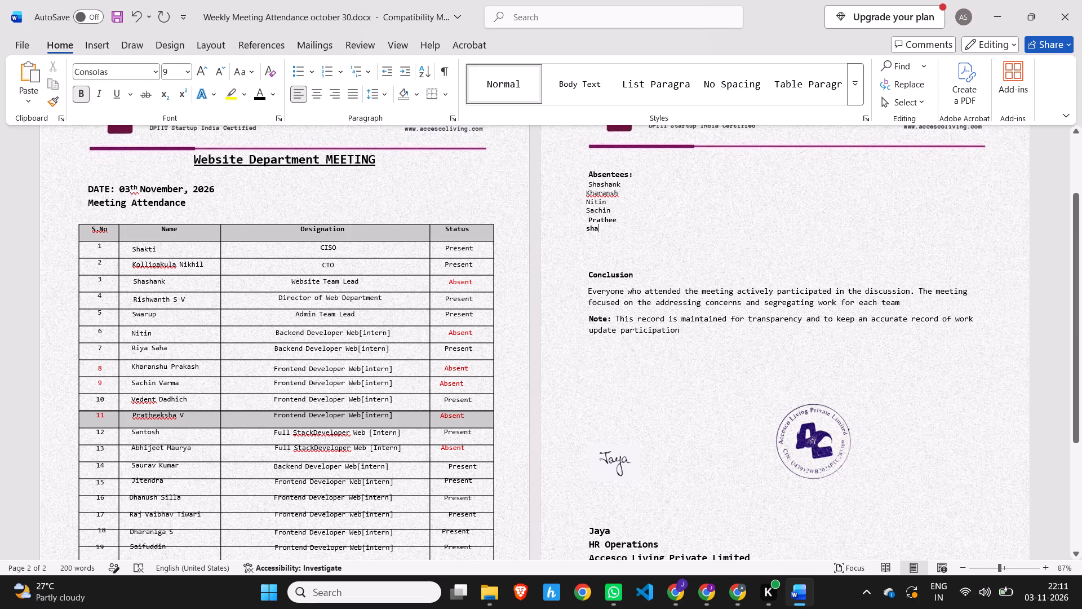
Remove the indent before Pratheesha and keep the name on its own line below Sachin.
left_click(591, 219)
key("Left")
key("BackSpace")
key("BackSpace")
key("BackSpace")
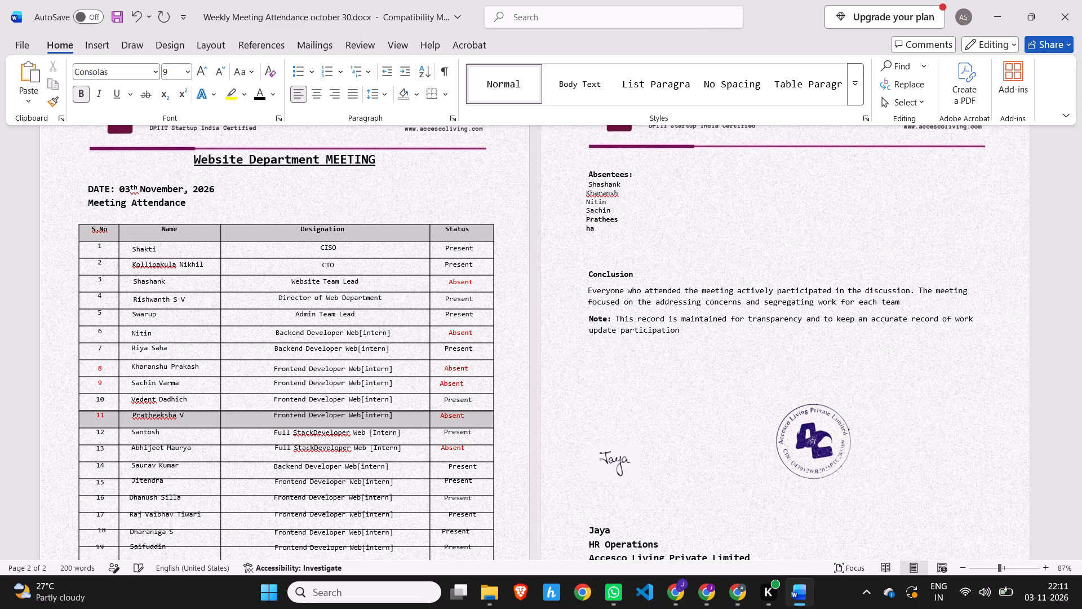
key("BackSpace")
key("Return")
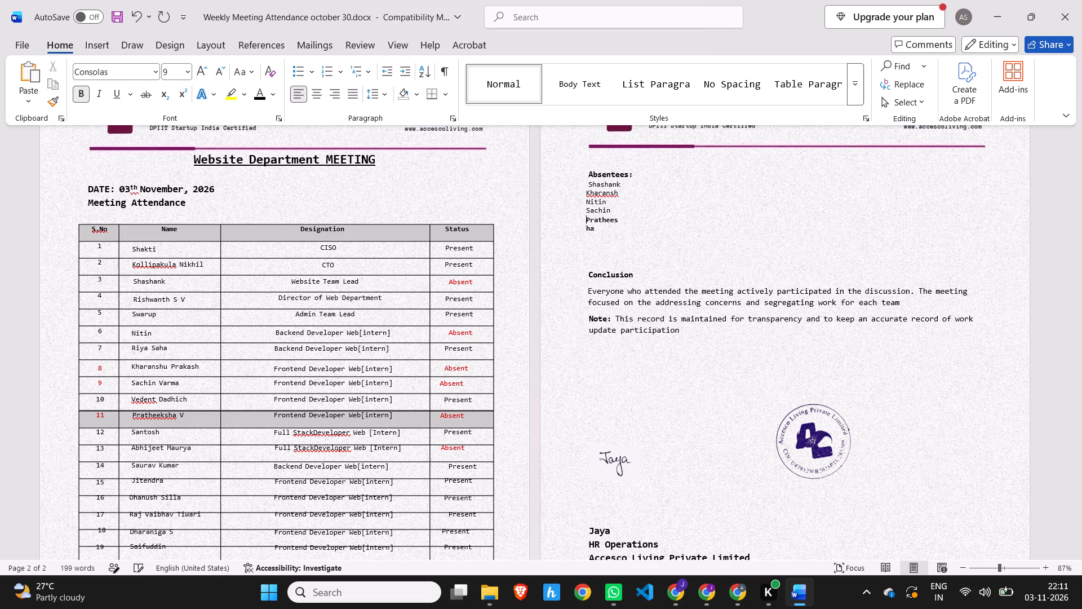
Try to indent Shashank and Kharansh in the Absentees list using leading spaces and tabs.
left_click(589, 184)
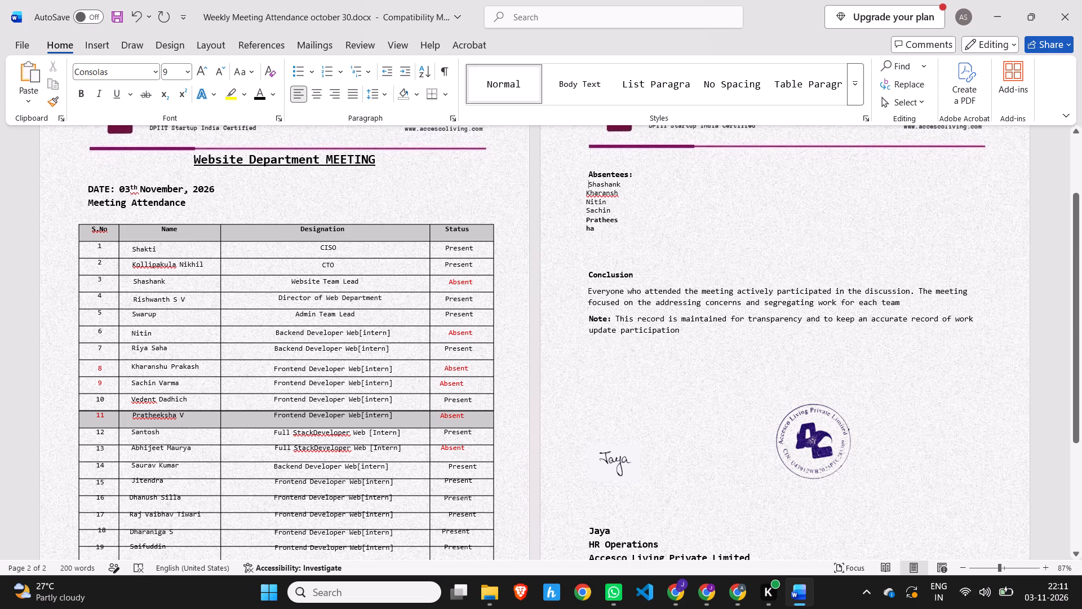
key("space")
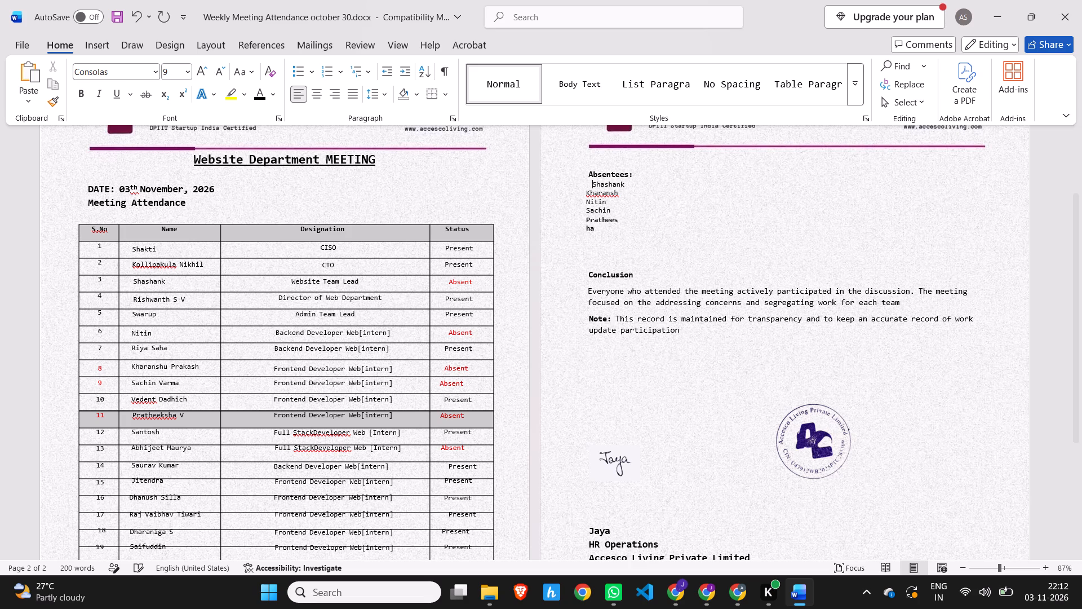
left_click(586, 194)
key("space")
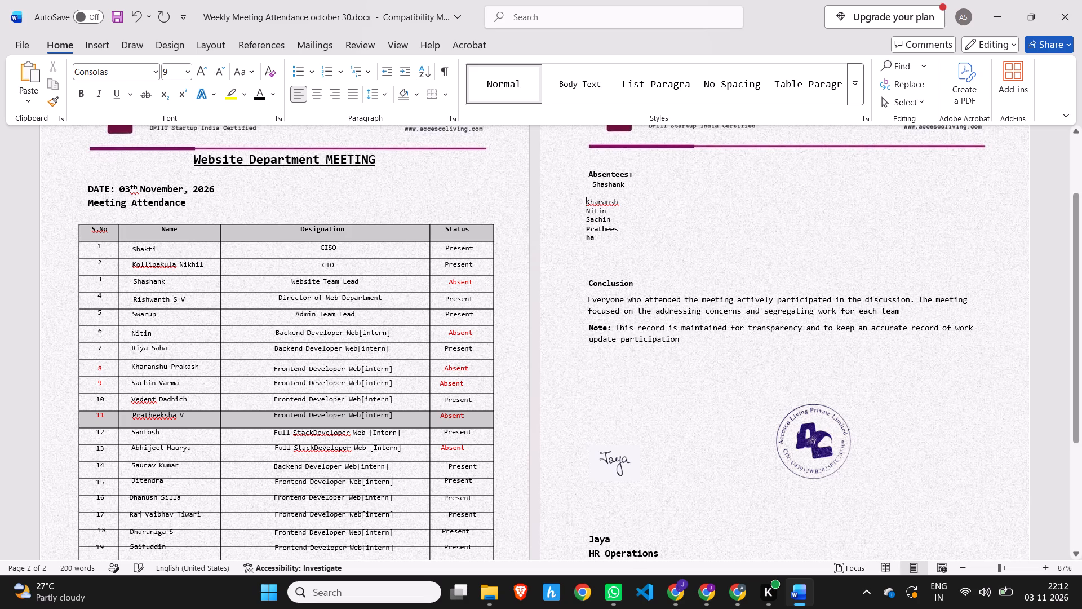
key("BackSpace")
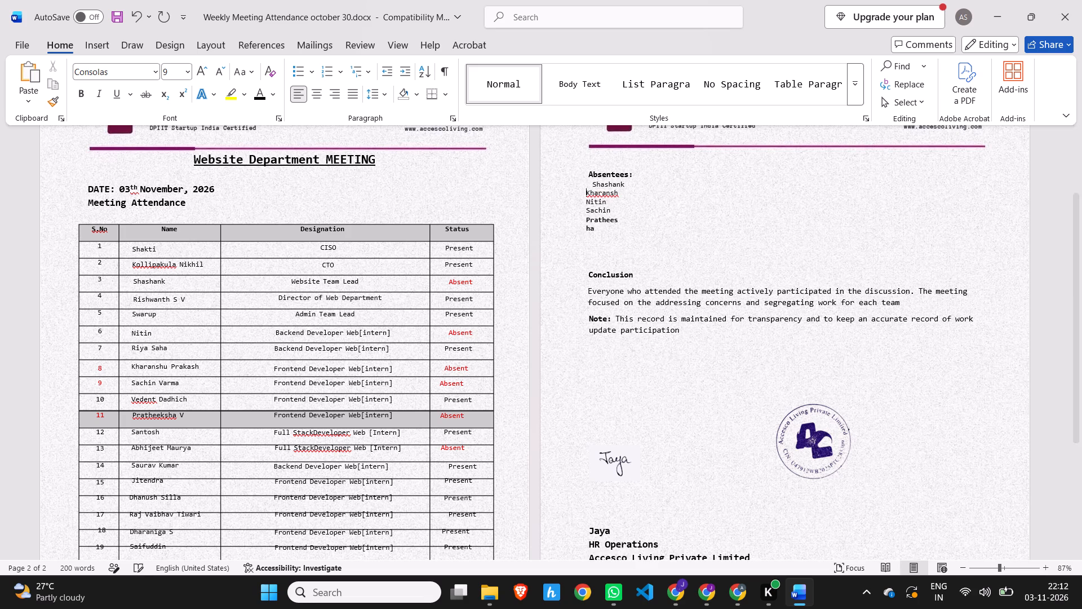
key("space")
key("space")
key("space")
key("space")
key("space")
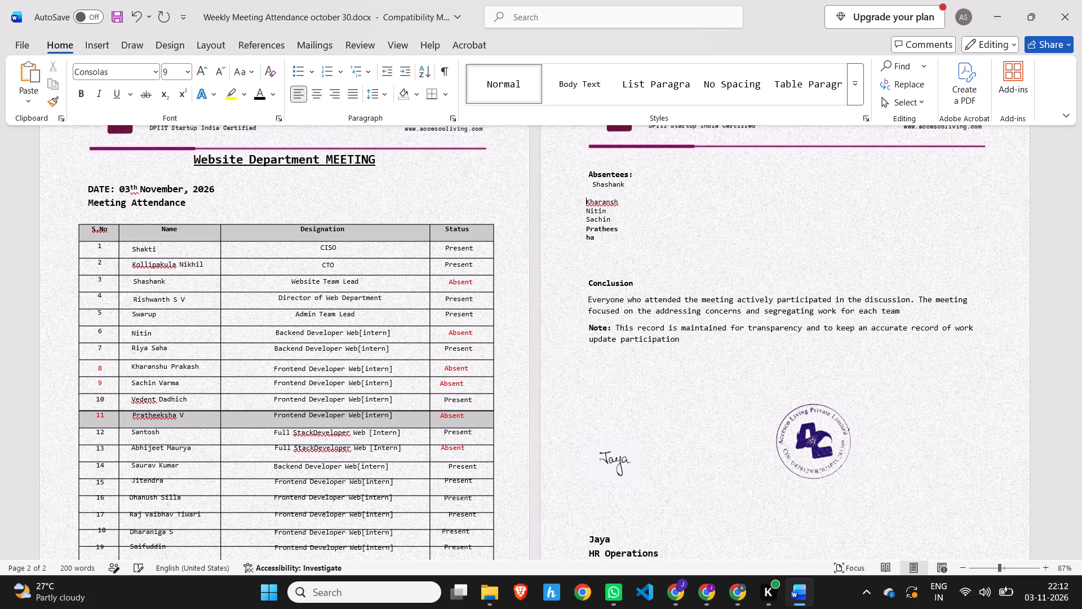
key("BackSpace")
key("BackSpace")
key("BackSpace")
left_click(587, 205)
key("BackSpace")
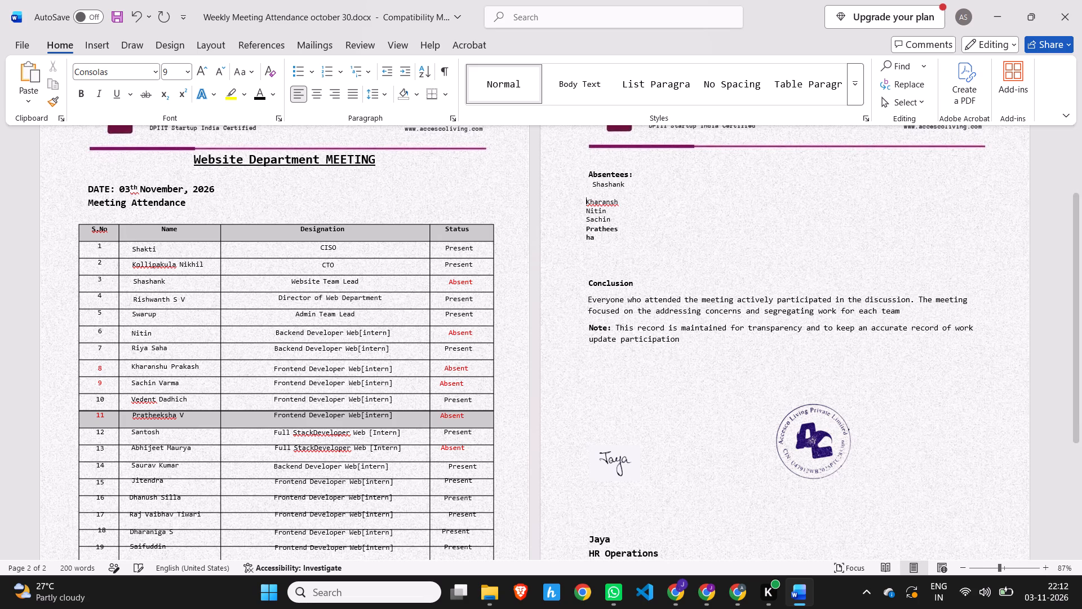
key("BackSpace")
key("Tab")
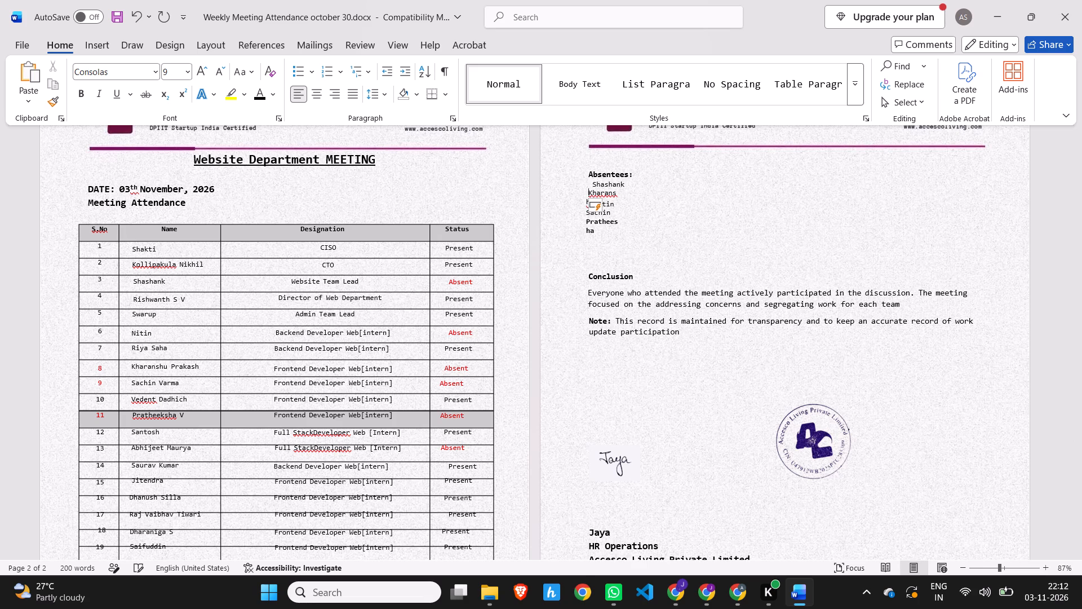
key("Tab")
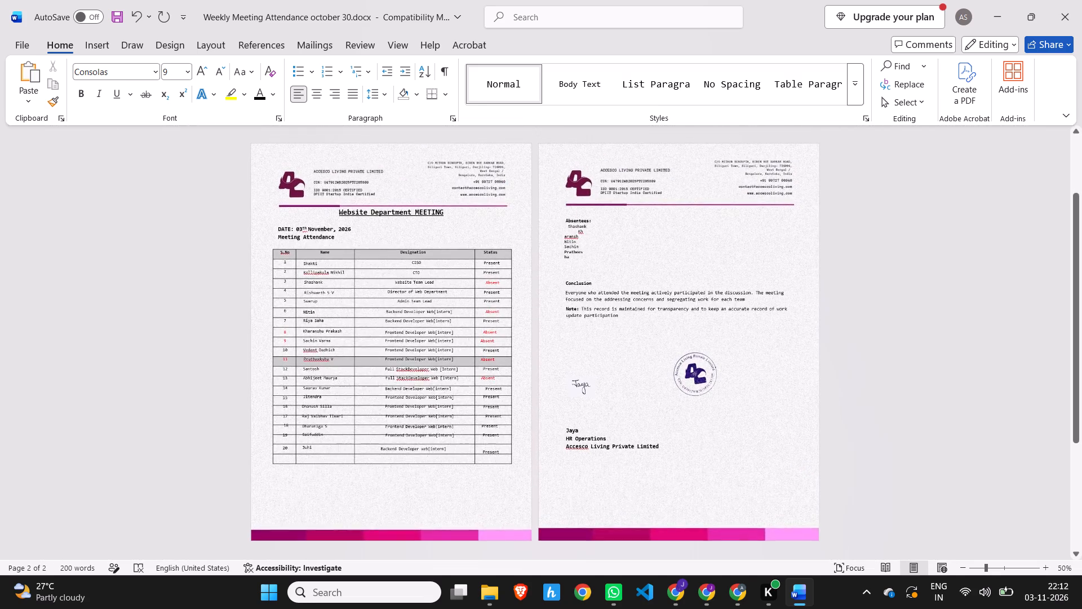
Delete all the names listed under the Absentees heading on page two.
left_click_drag(573, 258, 566, 219)
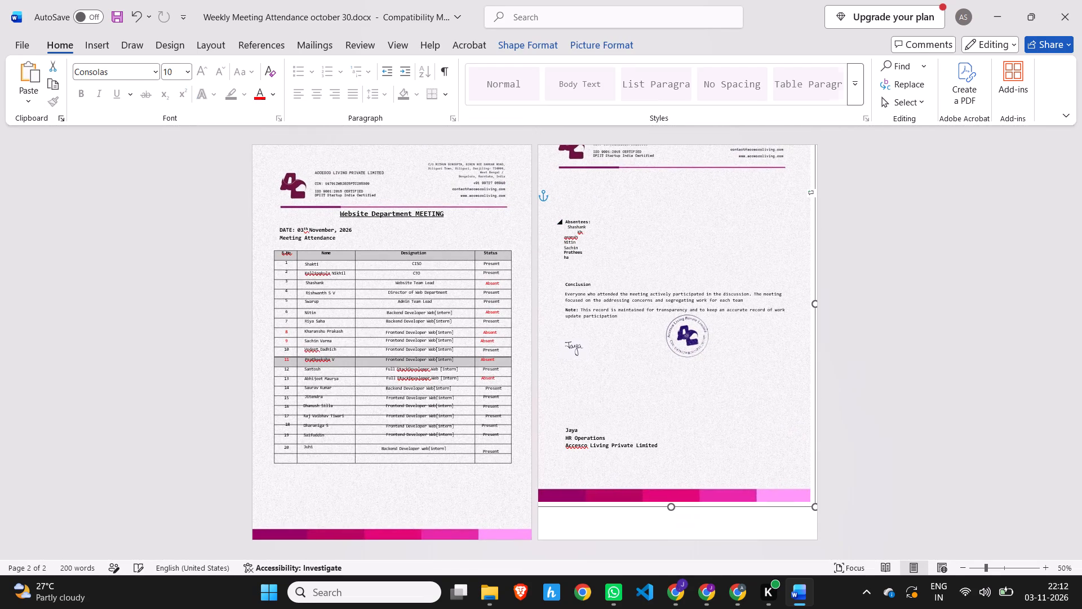
key("ctrl+z")
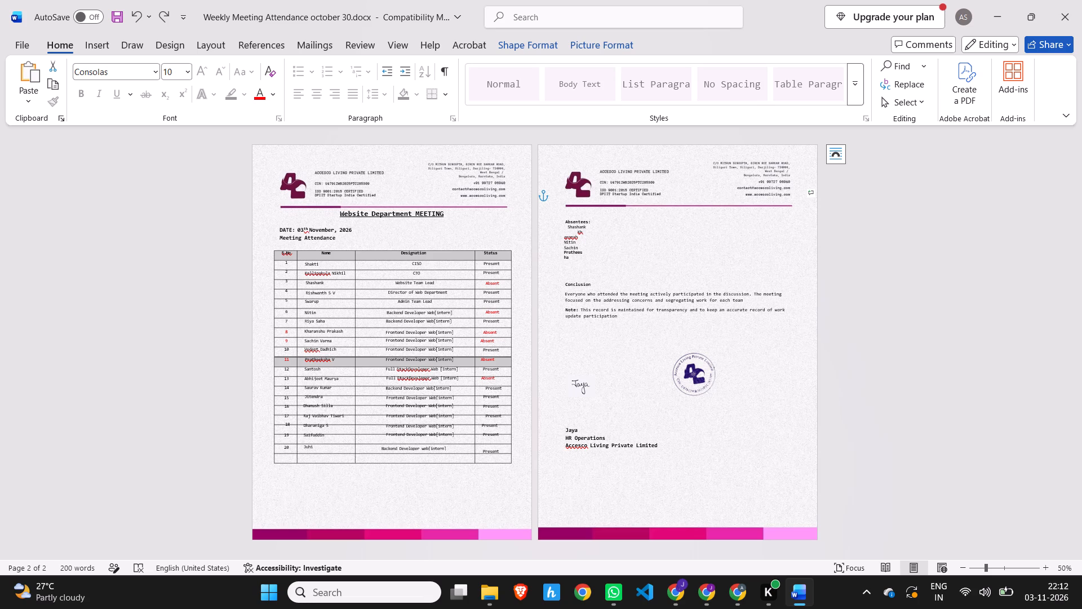
left_click_drag(567, 226, 578, 261)
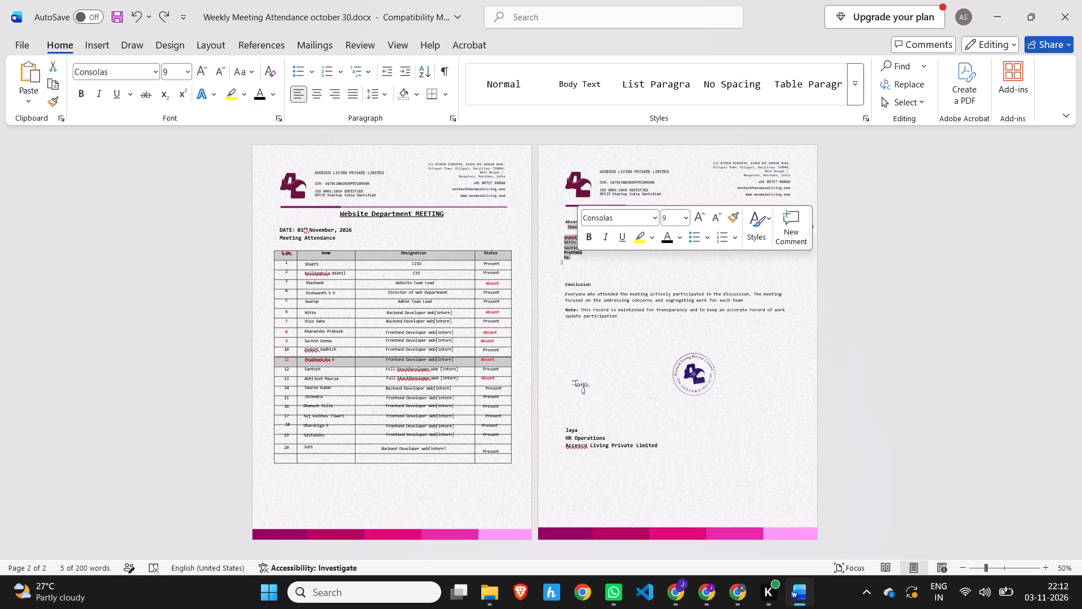
key("Delete")
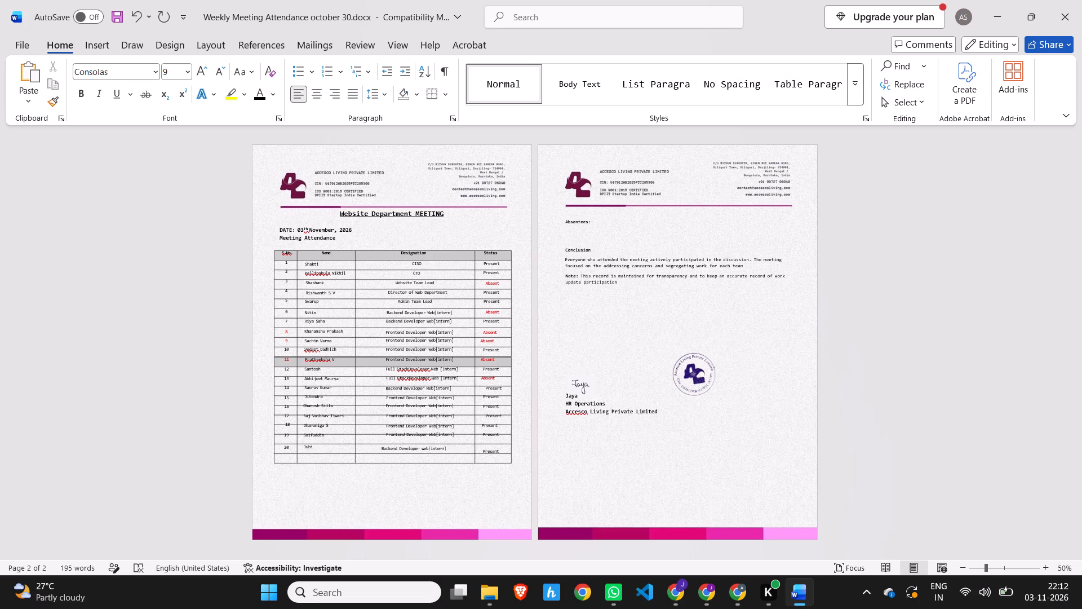
Delete the Absentees heading above the Conclusion section.
key("BackSpace")
key("BackSpace")
key("BackSpace")
key("BackSpace")
key("BackSpace")
key("BackSpace")
key("BackSpace")
key("BackSpace")
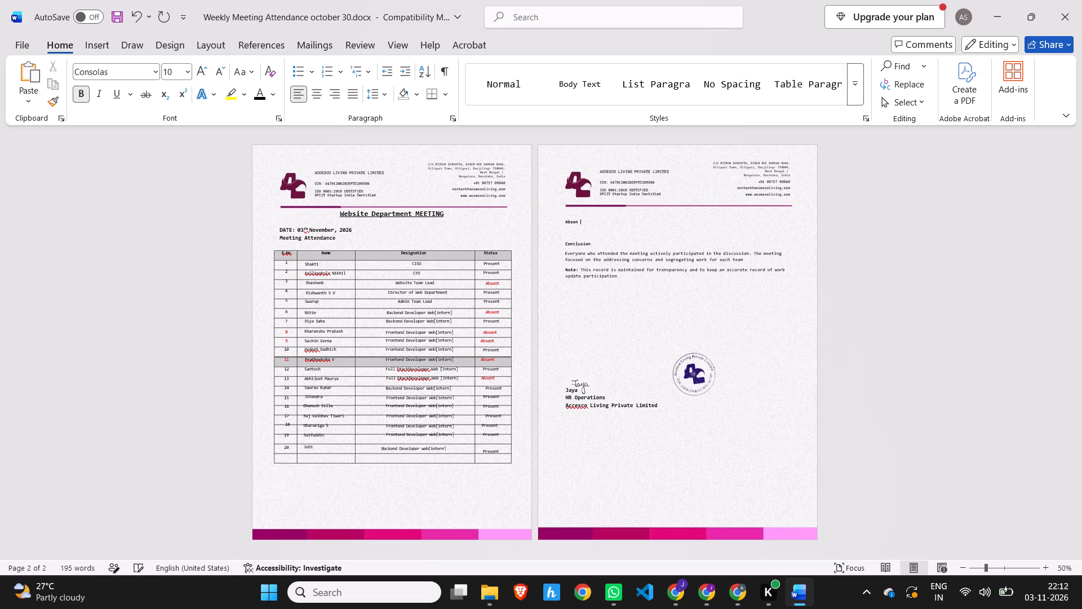
key("BackSpace")
key("BackSpace")
key("BackSpace")
key("BackSpace")
key("BackSpace")
left_click(577, 379)
key("ctrl+z")
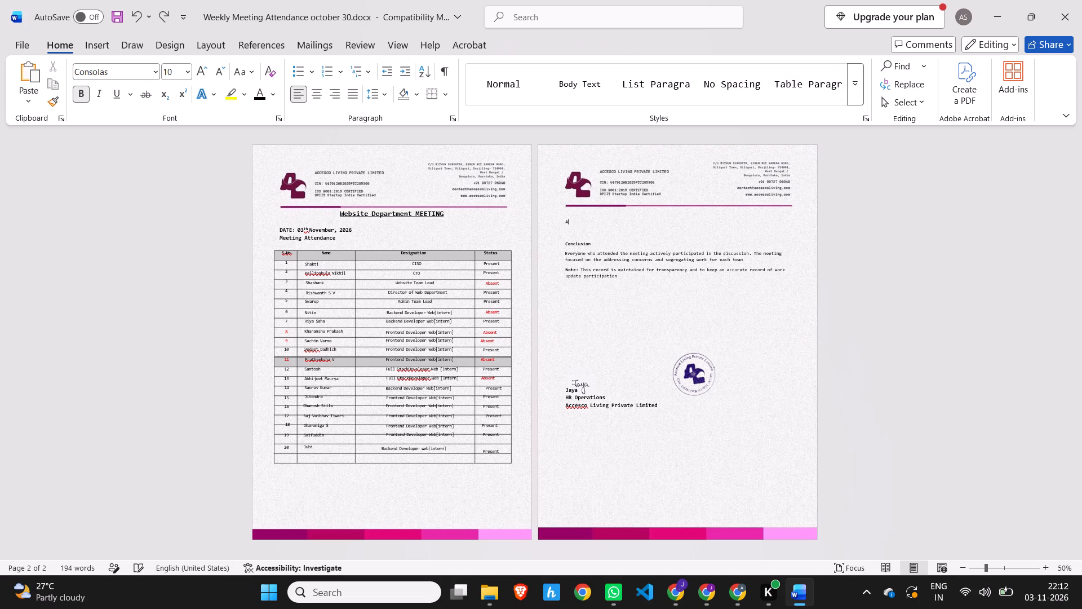
key("BackSpace")
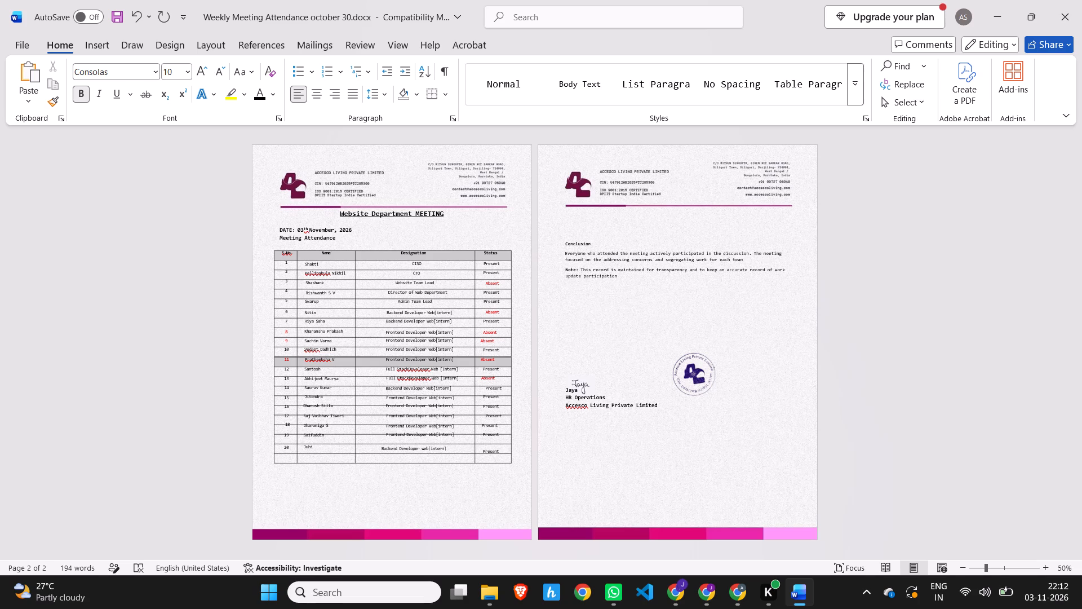
Move the handwritten signature slightly so it sits clear above the name Jaya, aligned with the sign-off text.
left_click(580, 389)
left_click(580, 381)
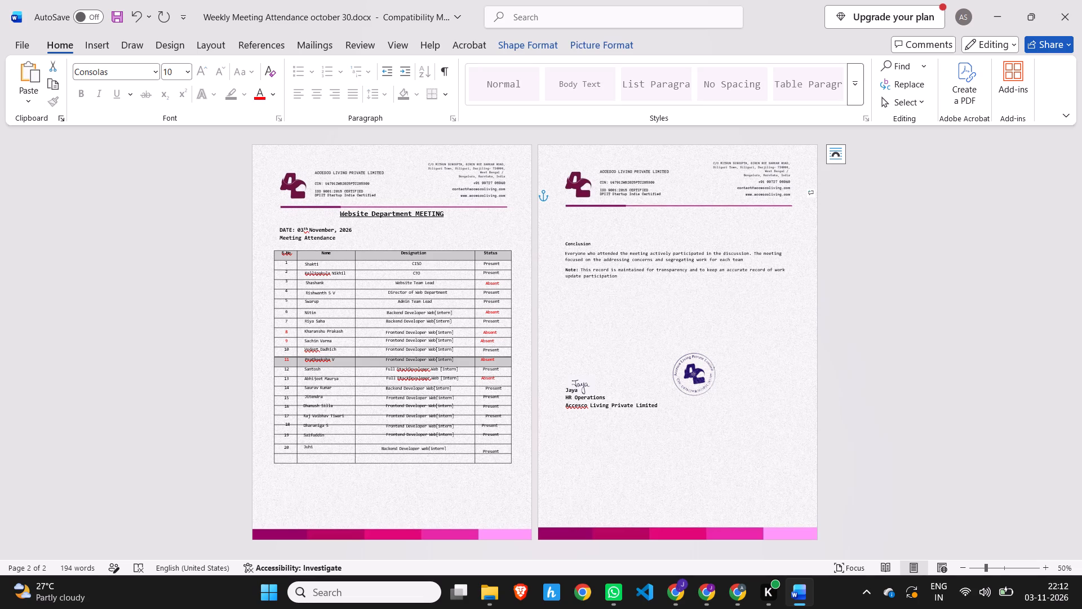
left_click(578, 382)
left_click_drag(578, 382, 571, 373)
Save the attendance document.
left_click(198, 217)
key("ctrl+s")
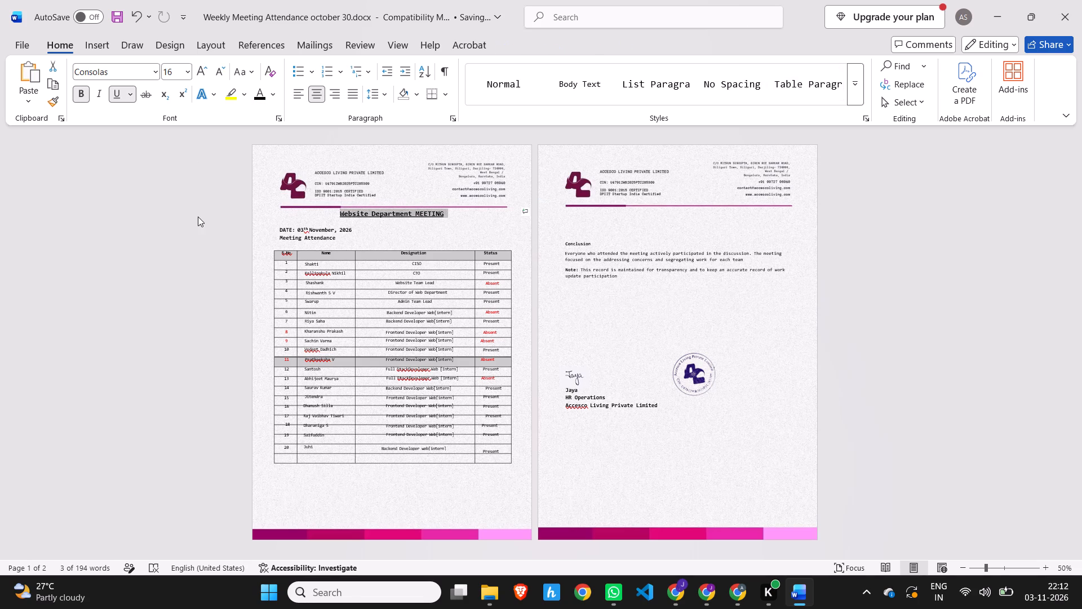
Save a PDF copy of the document in Downloads as Weekly Meeting Attendance November 3.
left_click(23, 42)
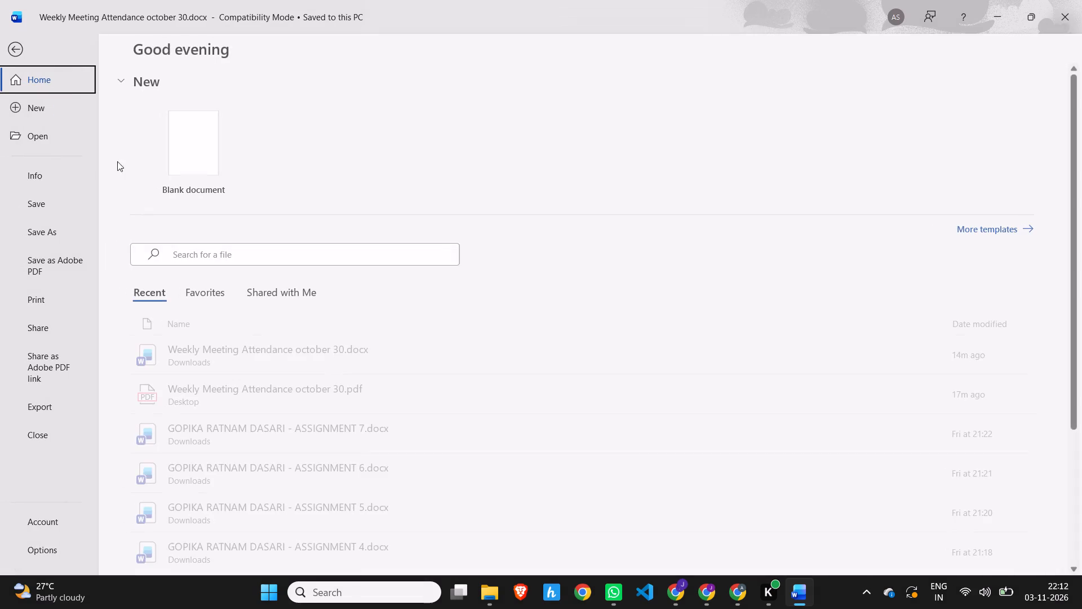
left_click(44, 232)
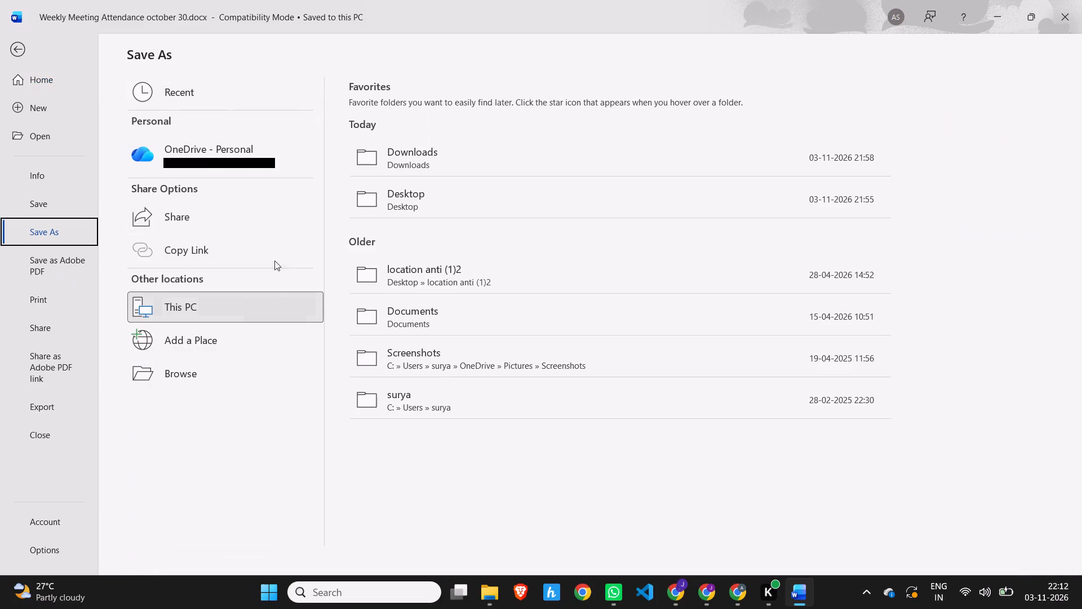
left_click(203, 368)
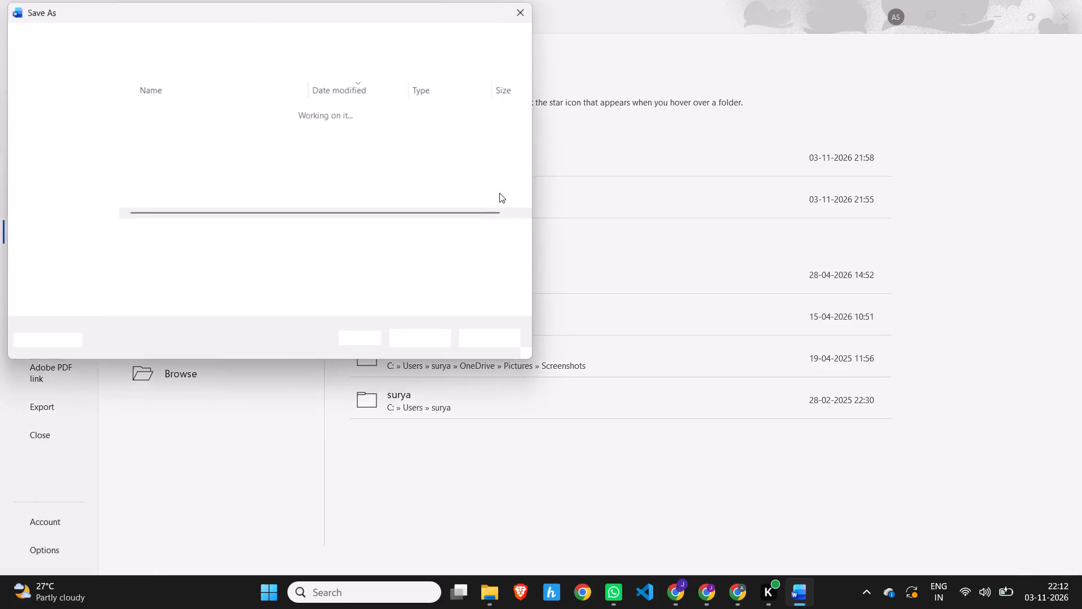
left_click(147, 263)
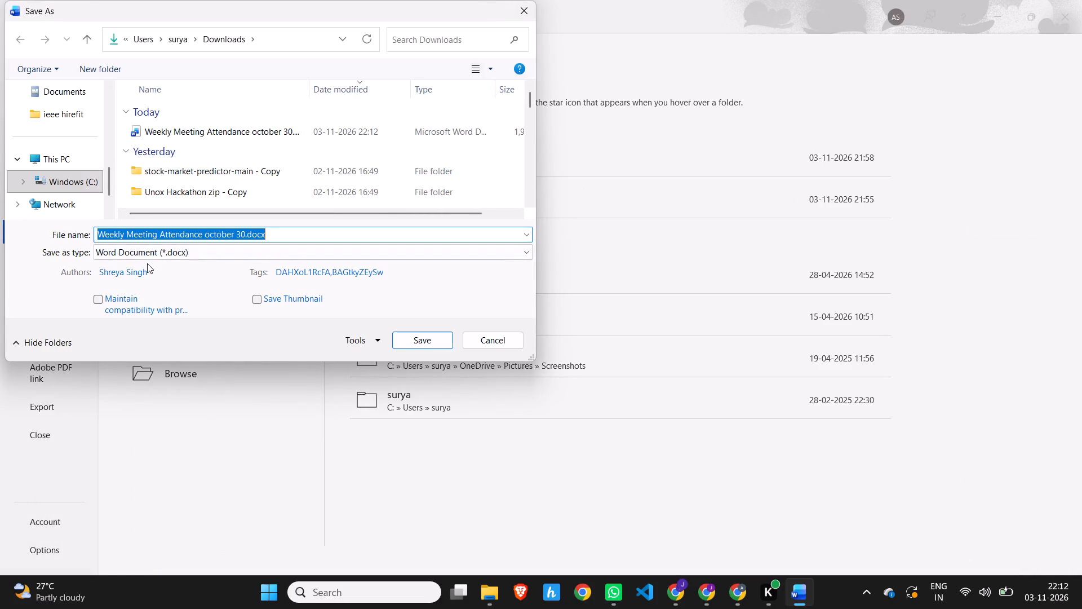
left_click(160, 251)
left_click(136, 338)
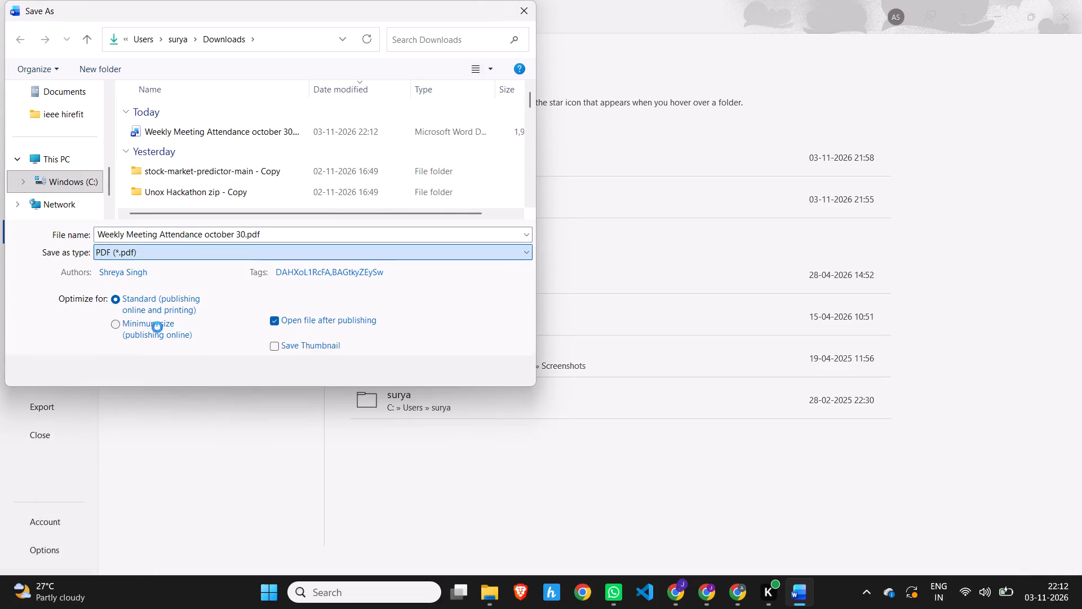
left_click(235, 237)
left_click(235, 237)
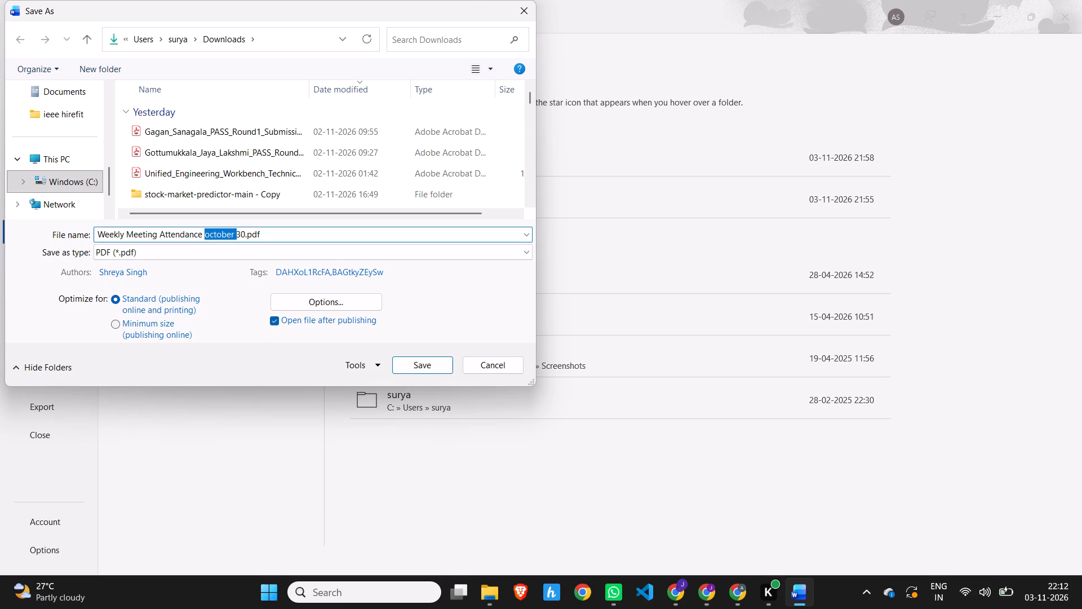
key("BackSpace")
key("BackSpace")
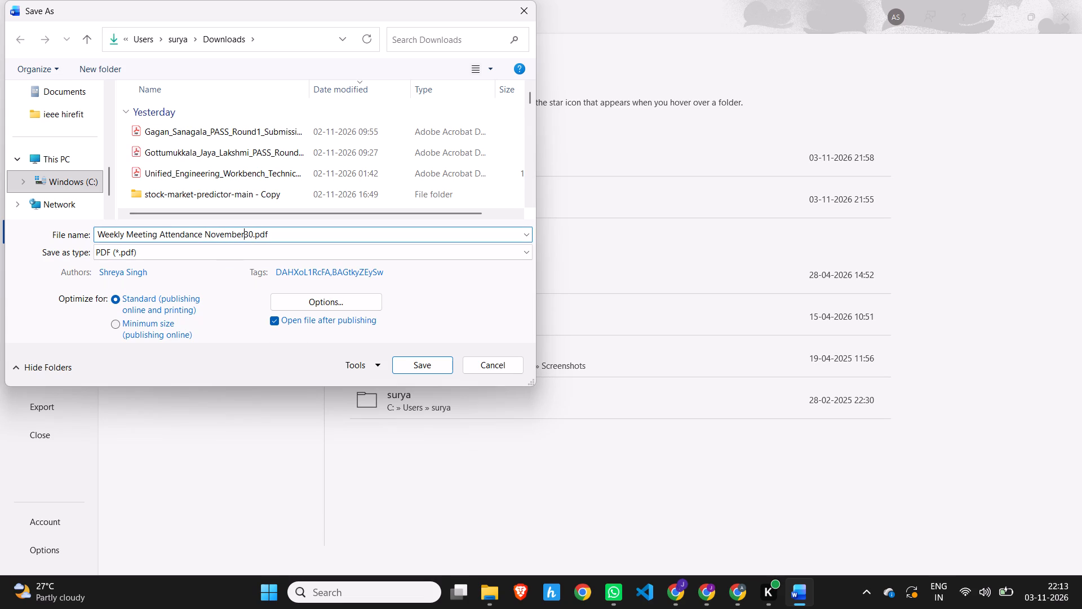
key("space")
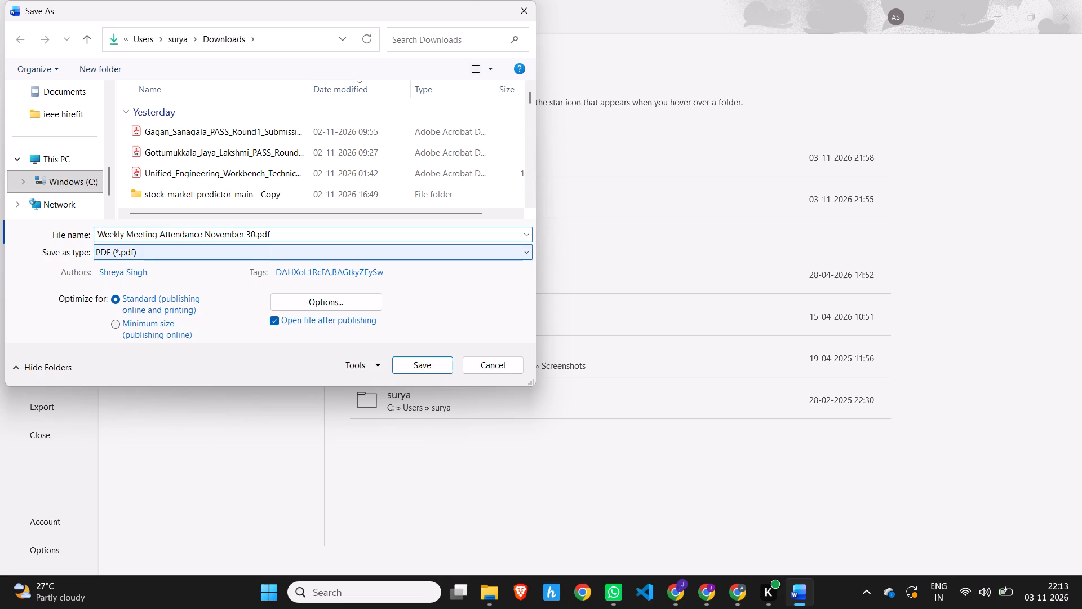
key("Right")
key("Right")
key("BackSpace")
left_click(414, 373)
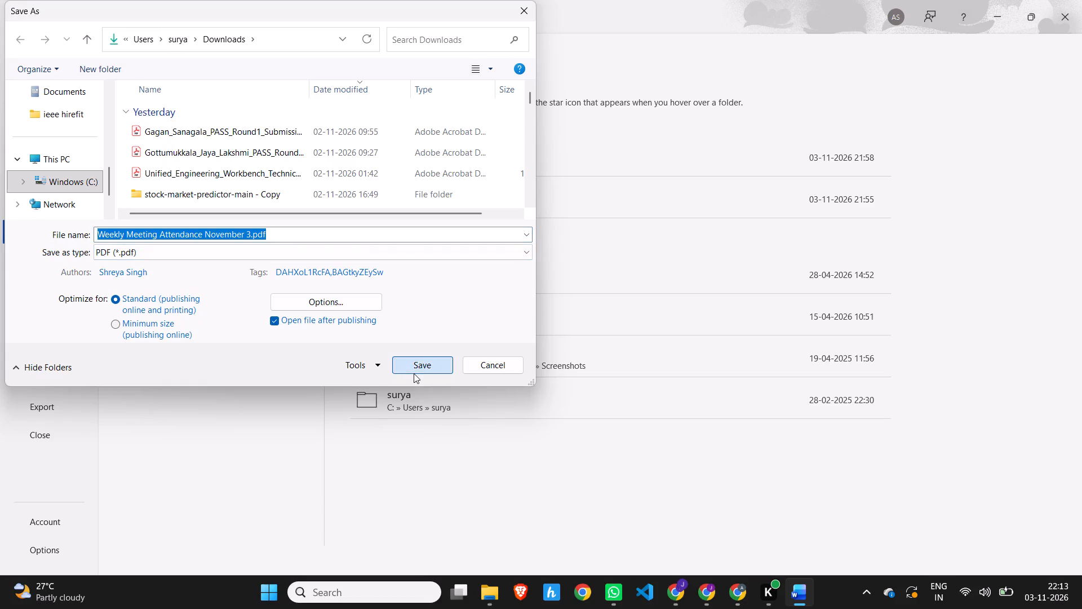
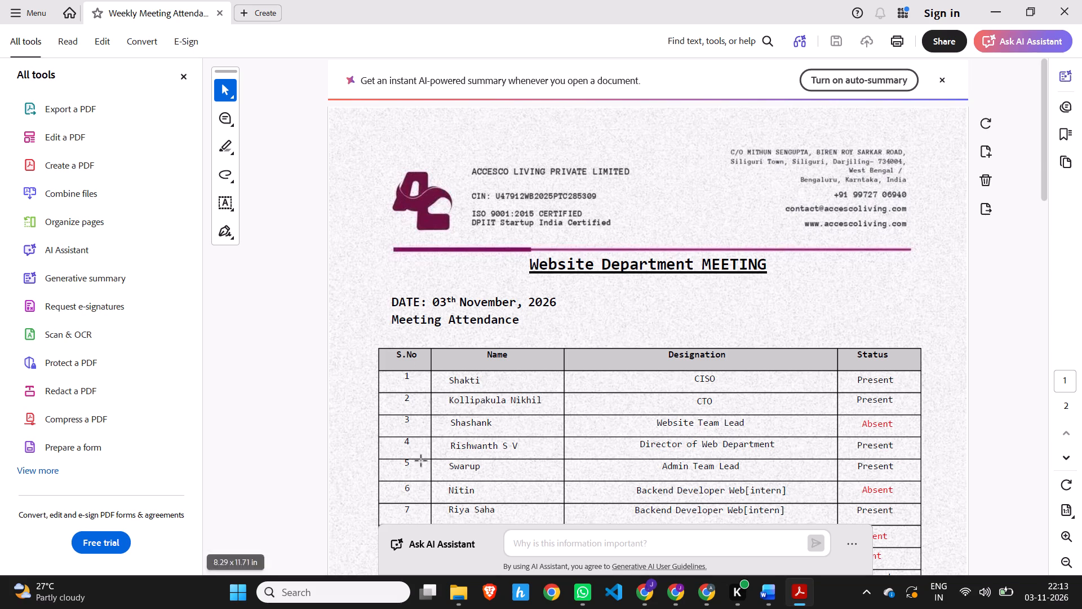
Switch to File Explorer and copy the Weekly Meeting Attendance November PDF from the Downloads folder.
left_click(459, 589)
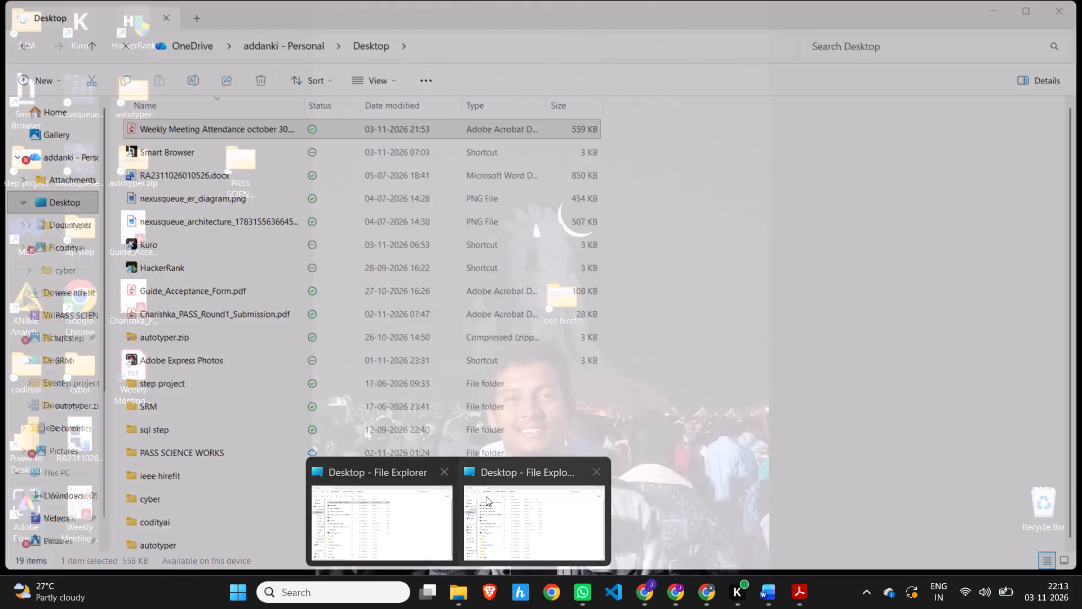
left_click(489, 496)
left_click(234, 130)
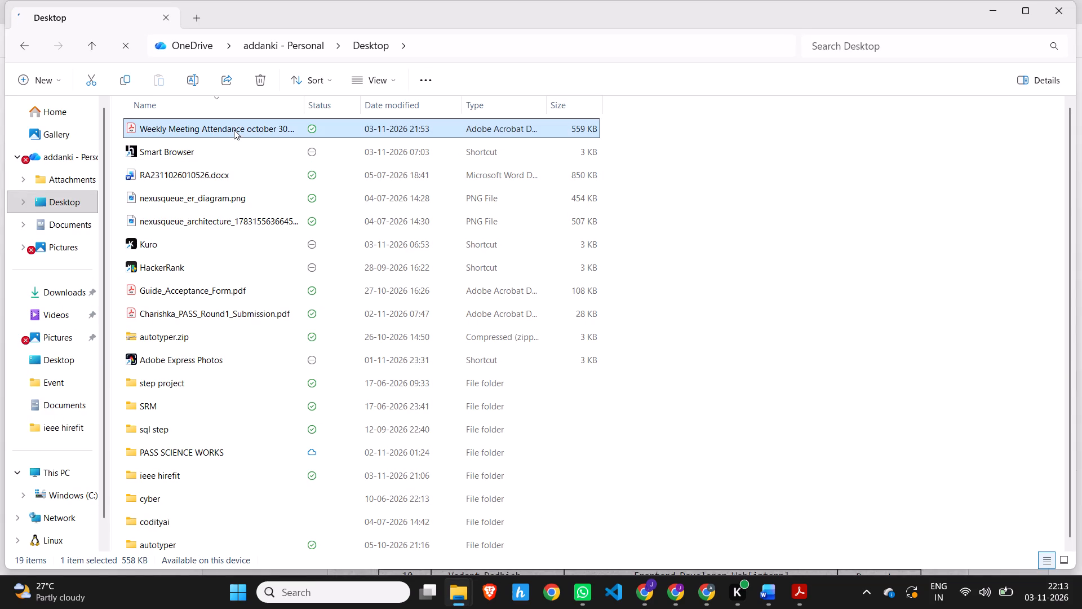
left_click(75, 198)
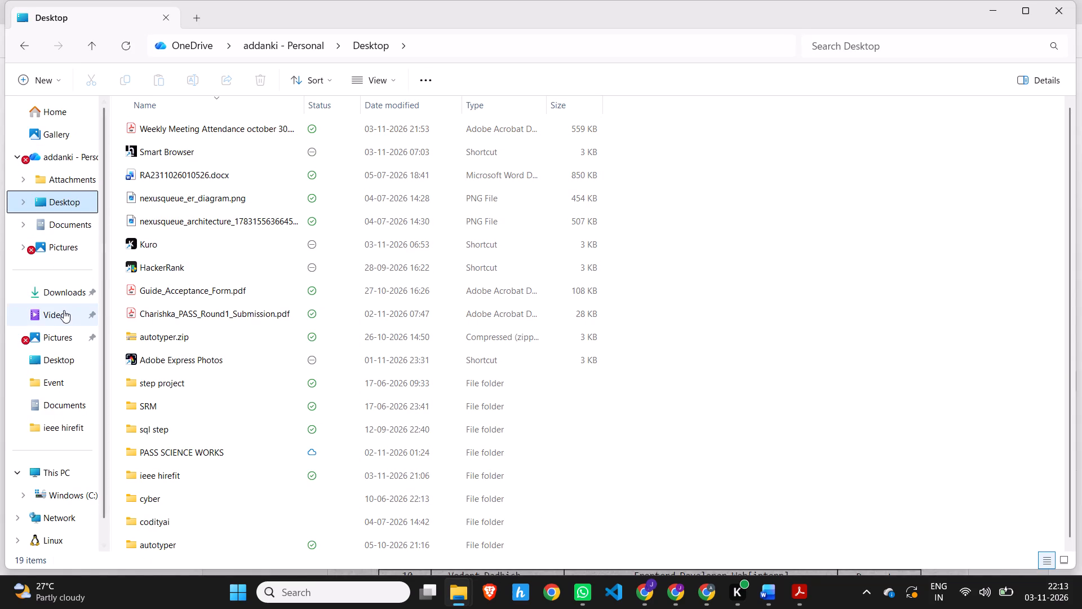
left_click(75, 284)
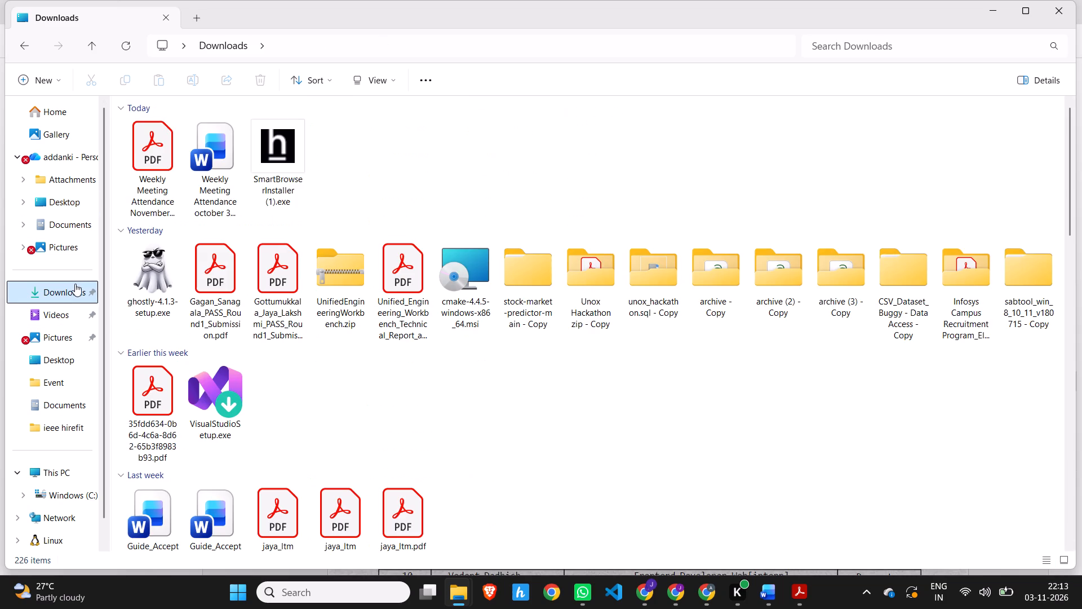
left_click(141, 160)
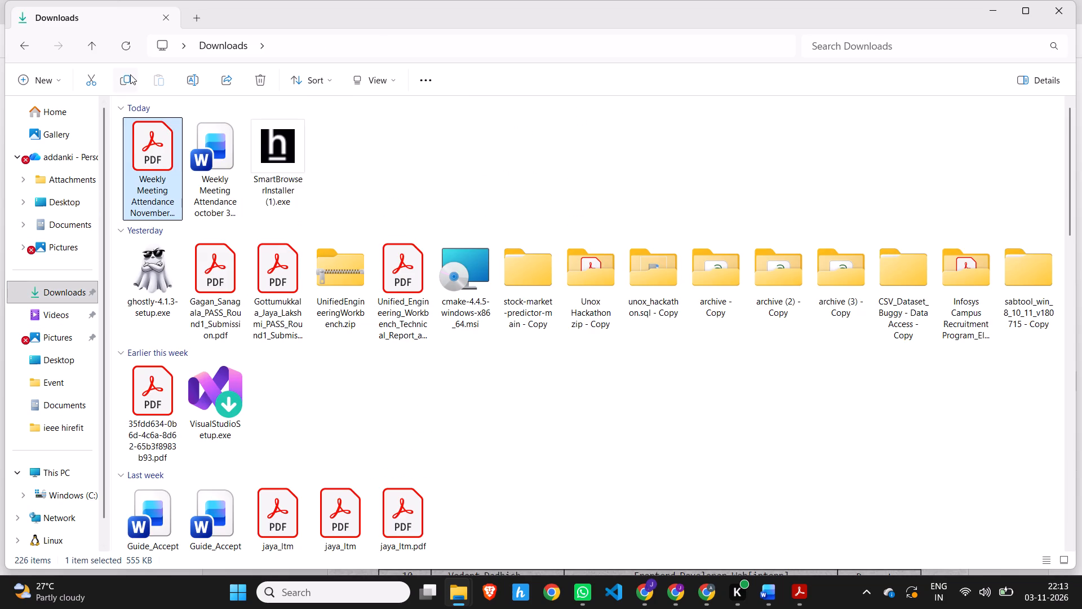
left_click(130, 74)
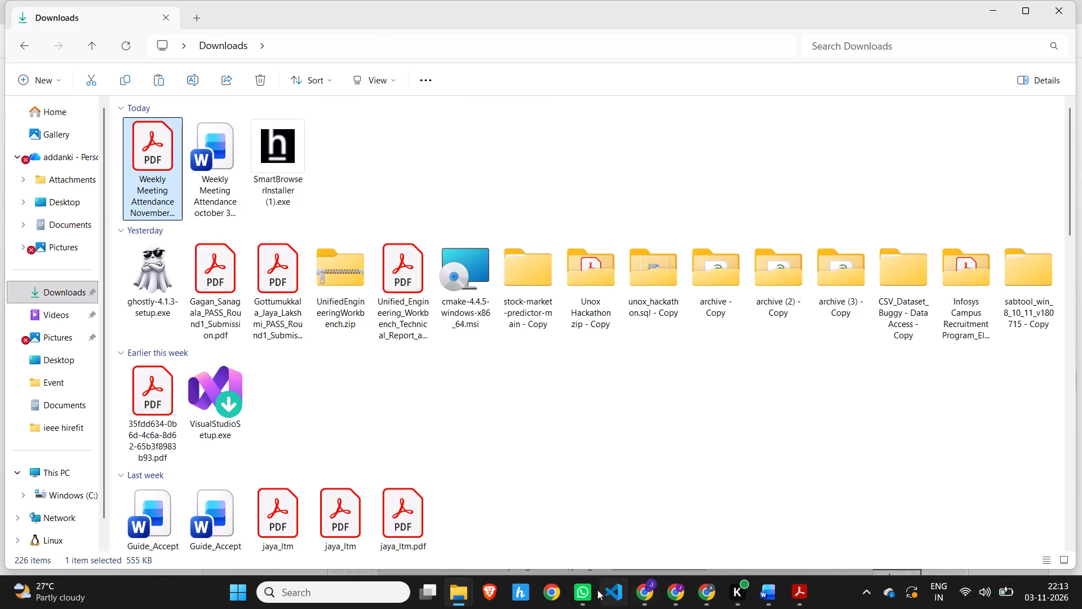